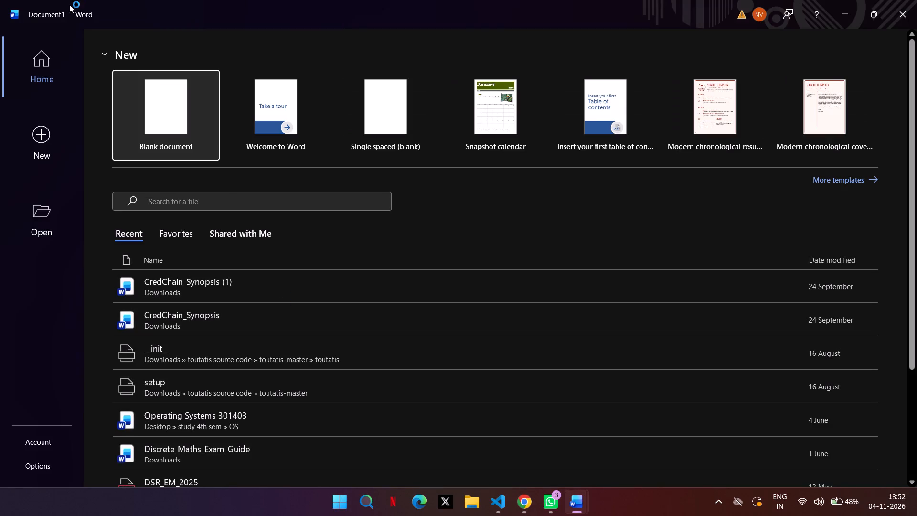
click(45, 67)
double_click(42, 63)
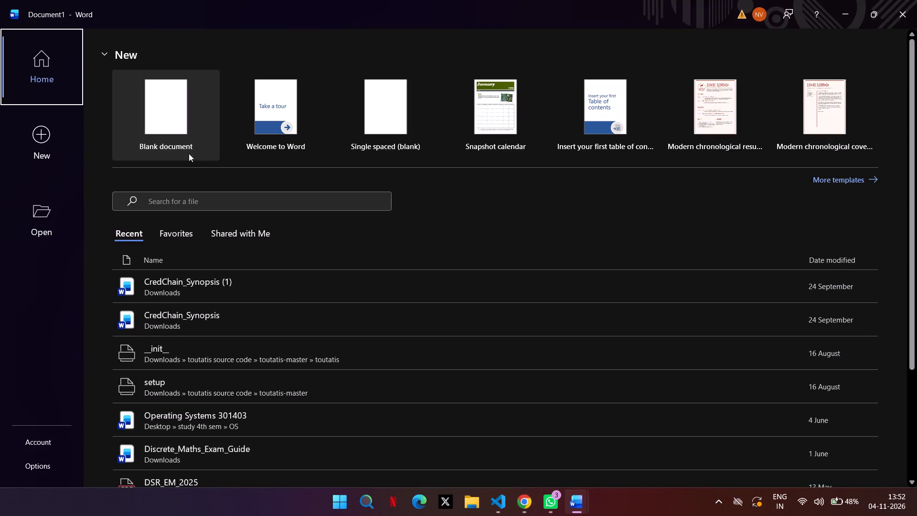
click(185, 138)
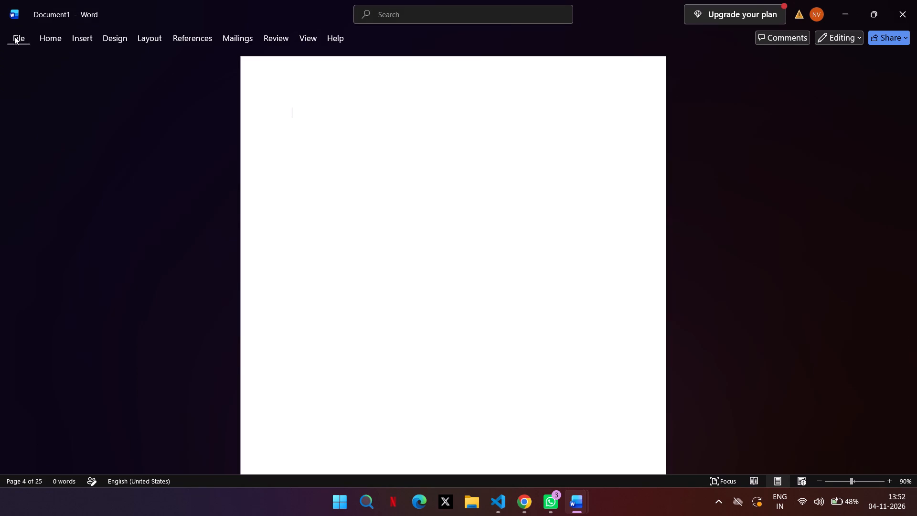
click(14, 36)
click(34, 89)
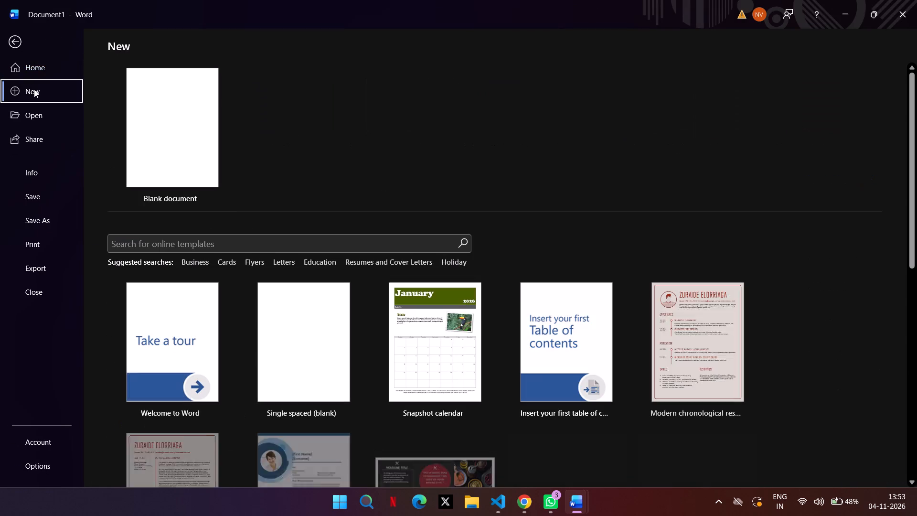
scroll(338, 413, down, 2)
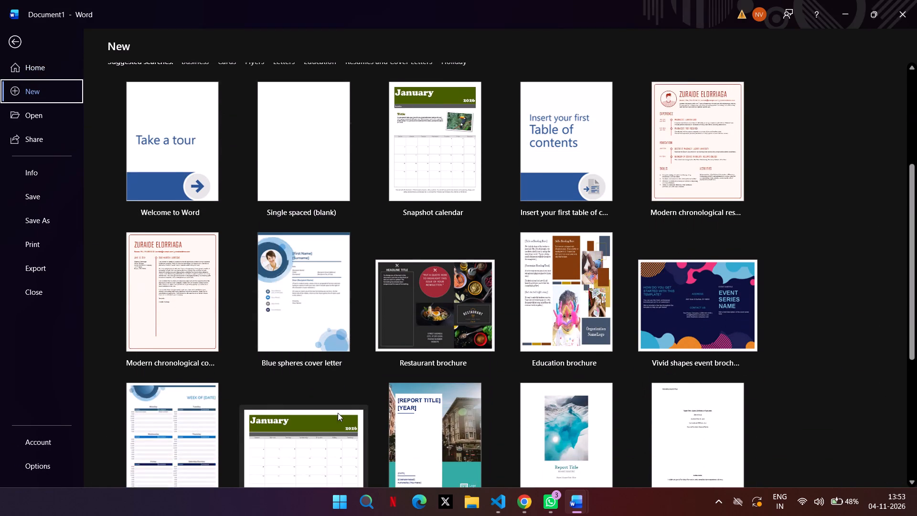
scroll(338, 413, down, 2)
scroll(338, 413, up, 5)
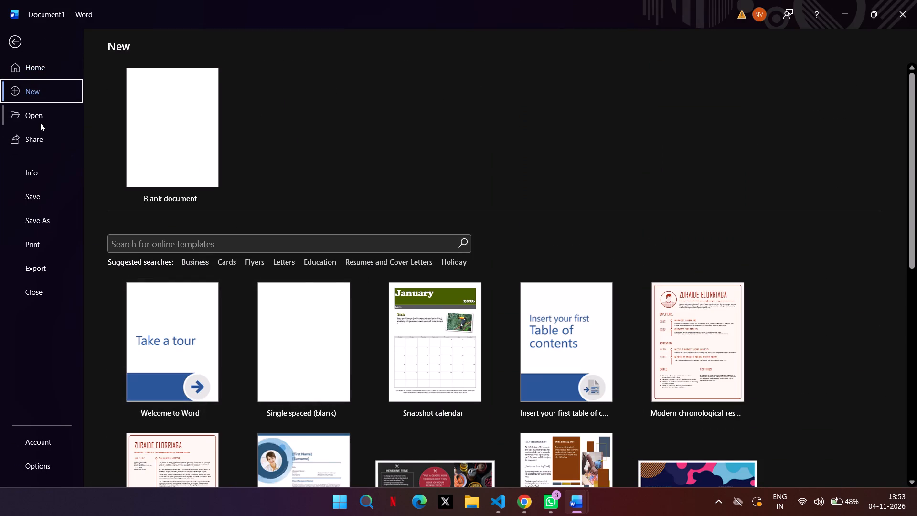
Open the AI-Powered Business Growth Assistant PDF from the Downloads folder, accepting its conversion to a Word document.
click(39, 119)
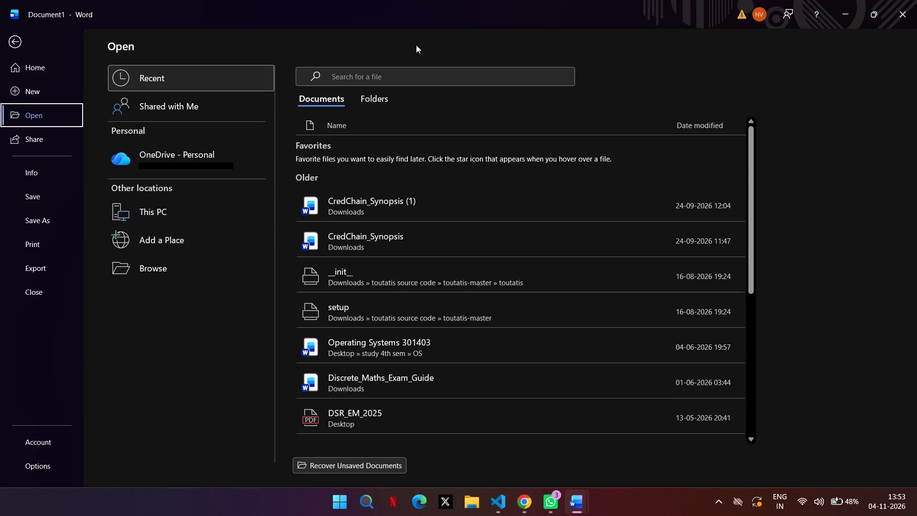
scroll(410, 472, down, 1)
scroll(384, 382, down, 2)
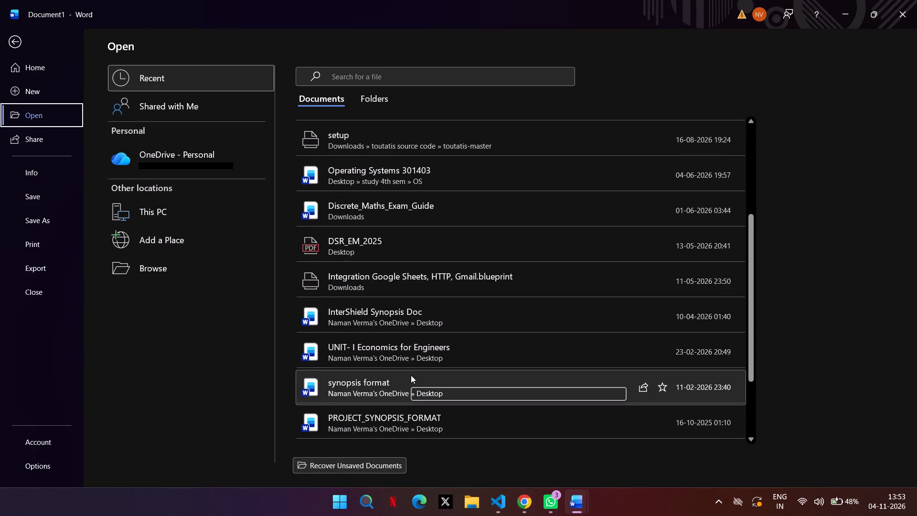
scroll(411, 375, down, 2)
click(163, 282)
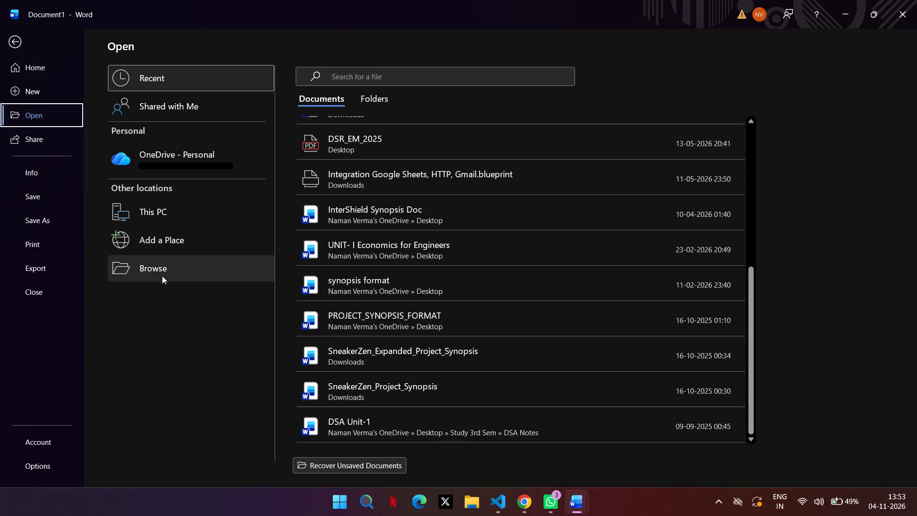
click(161, 272)
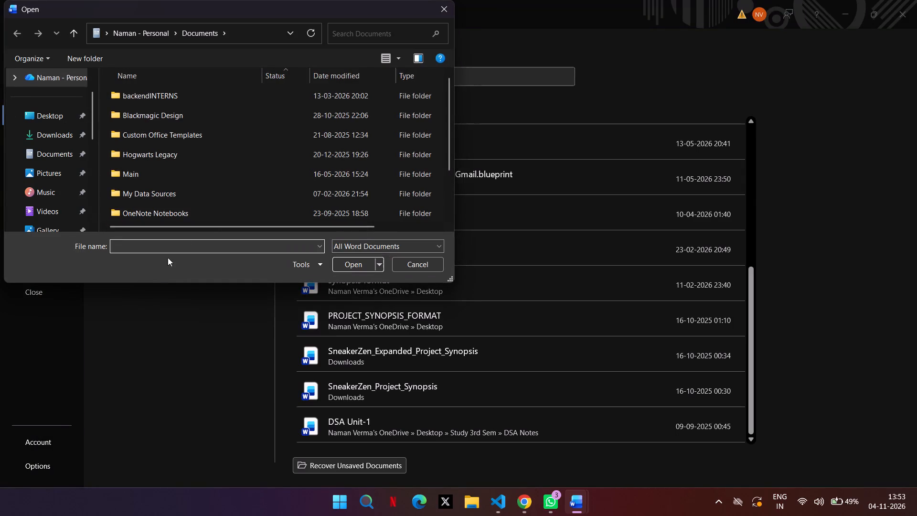
double_click(66, 136)
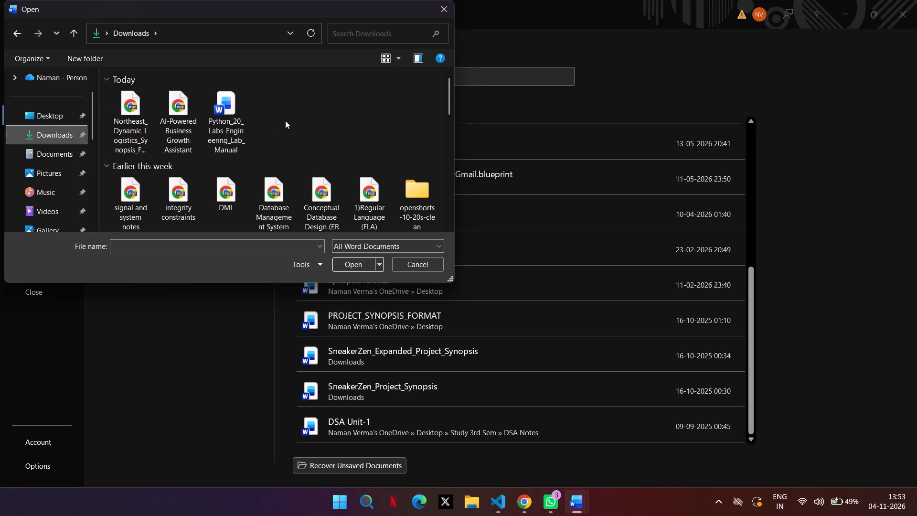
click(172, 121)
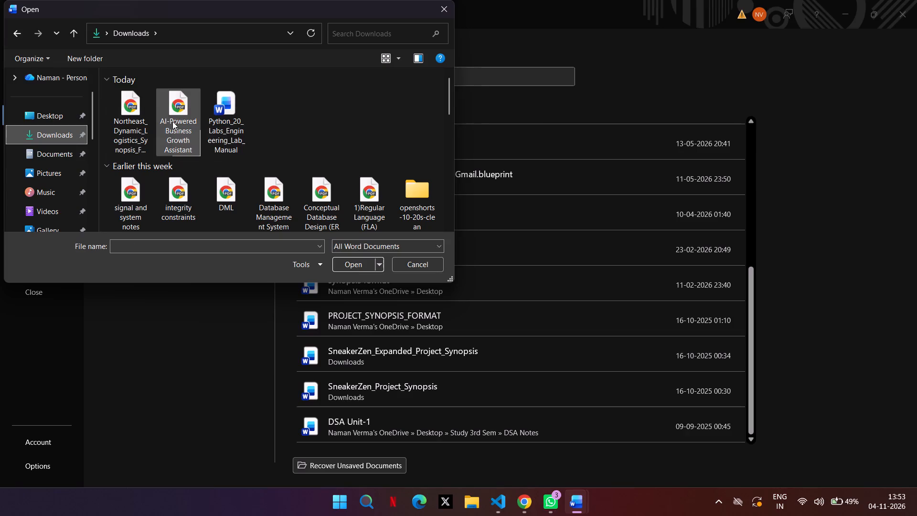
click(354, 270)
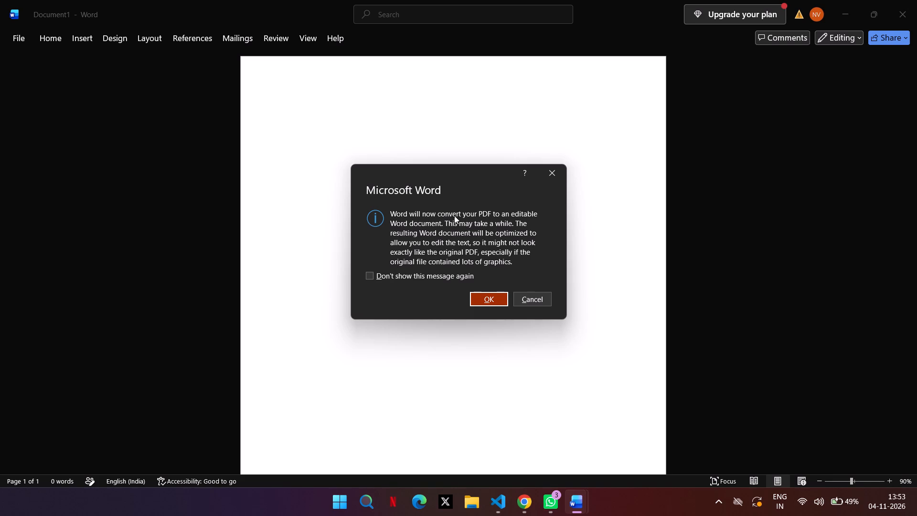
click(490, 306)
click(494, 303)
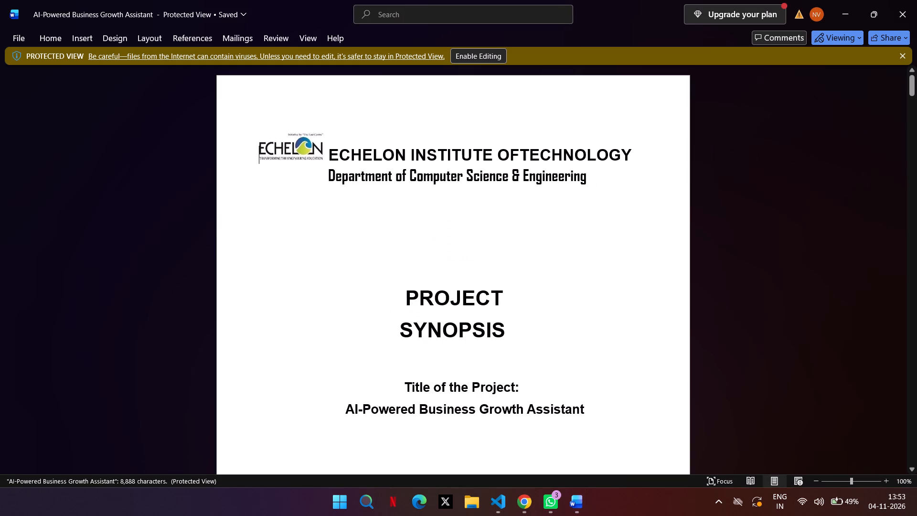
Enable editing for the AI-Powered Business Growth Assistant document and accept the PDF conversion.
scroll(458, 269, down, 1)
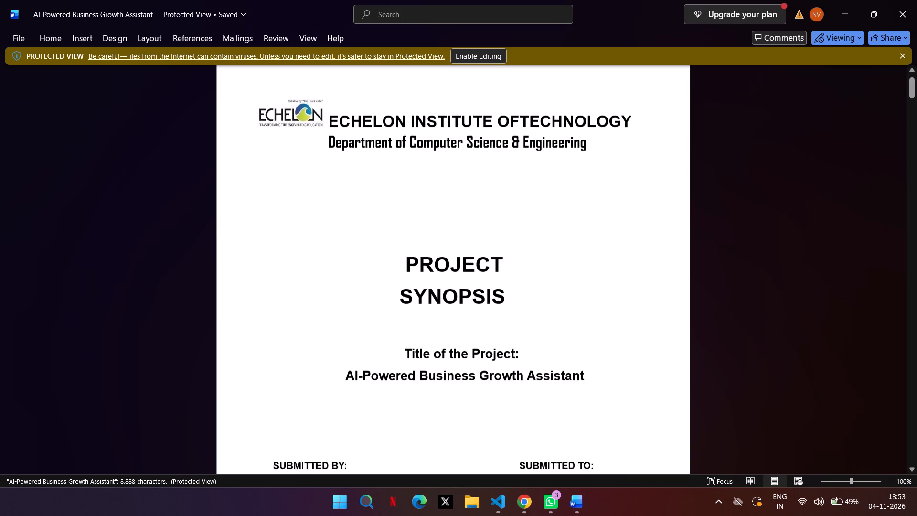
click(386, 235)
click(478, 57)
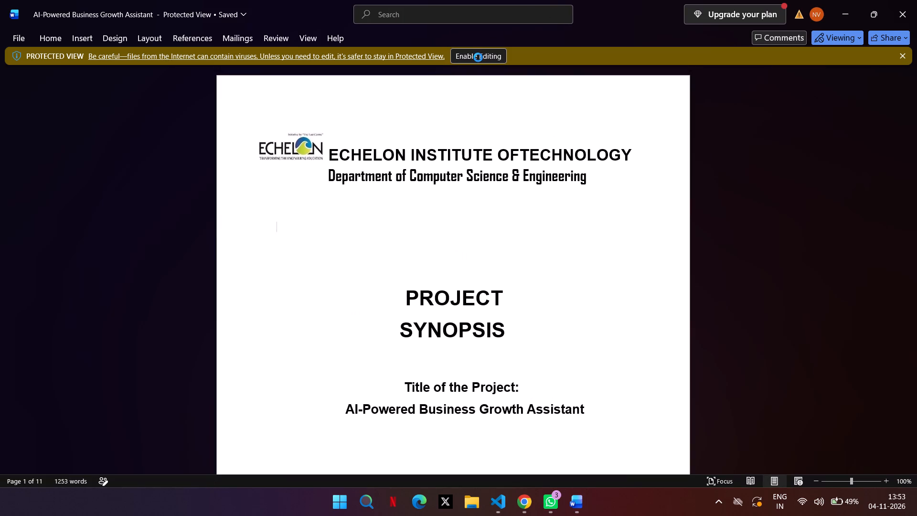
click(497, 301)
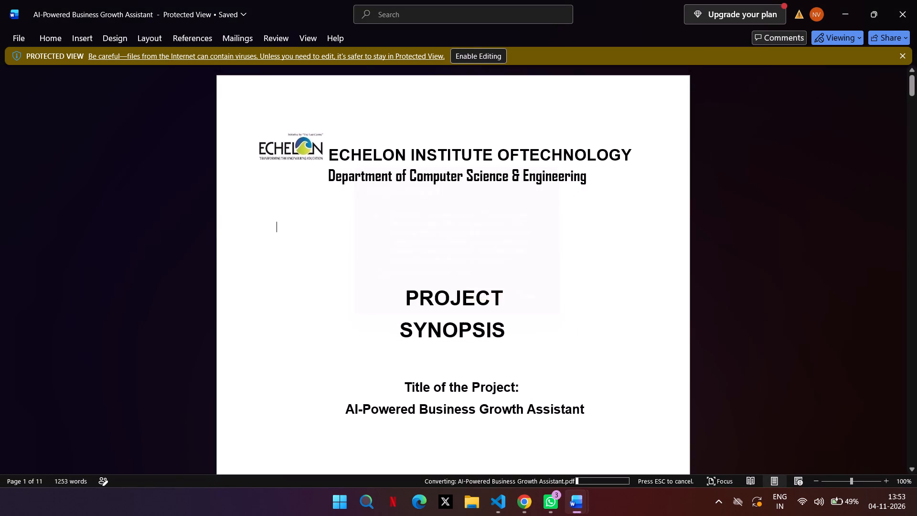
click(478, 284)
Copy the entire content of the AI-Powered Business Growth Assistant document.
click(473, 209)
key(ctrl+a)
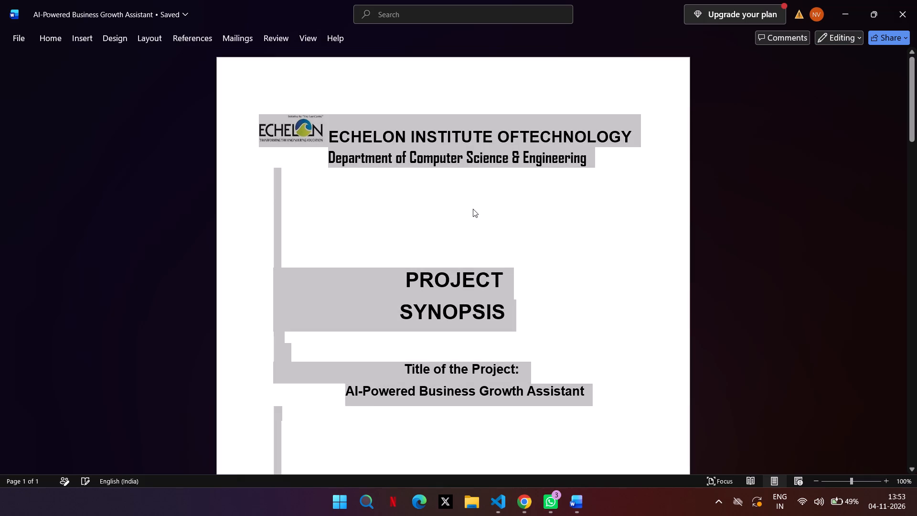
key(ctrl+c)
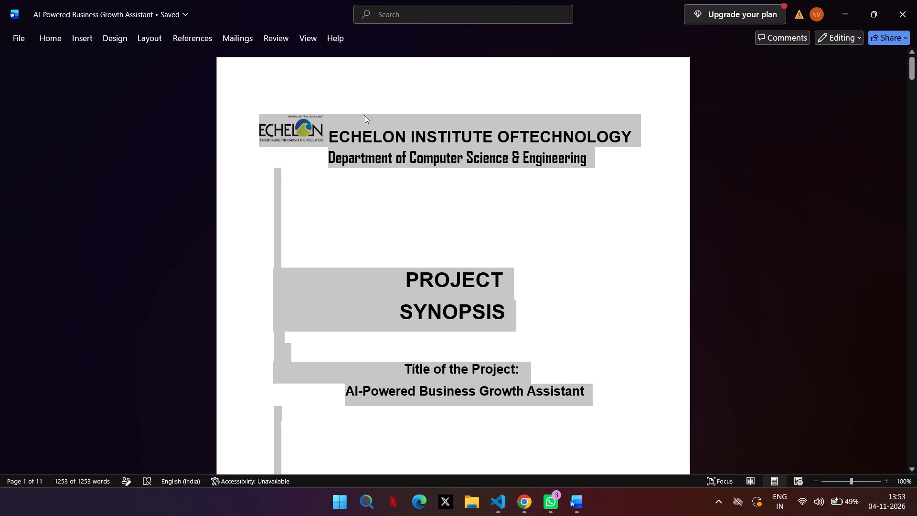
Open the Northeast_Dynamic_Logistics_Synopsis_Formatted PDF from the Downloads folder, accepting its conversion to a Word document.
click(20, 41)
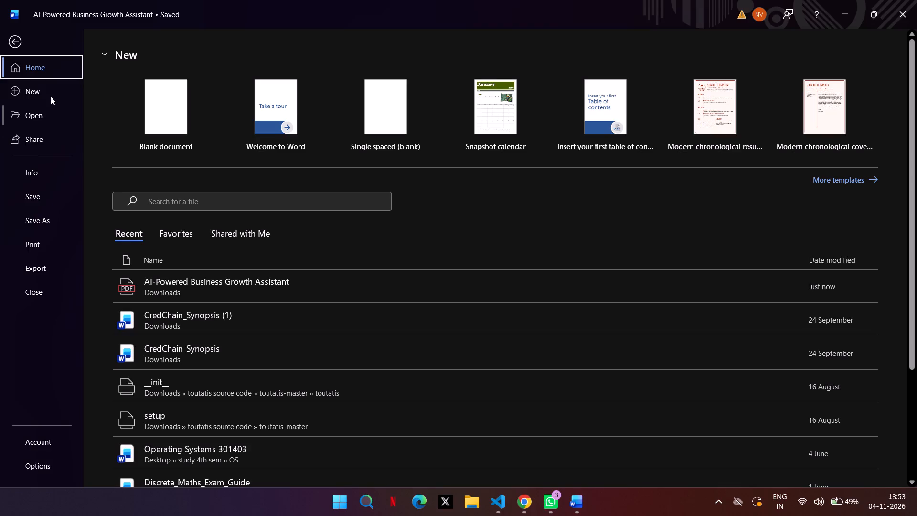
click(29, 114)
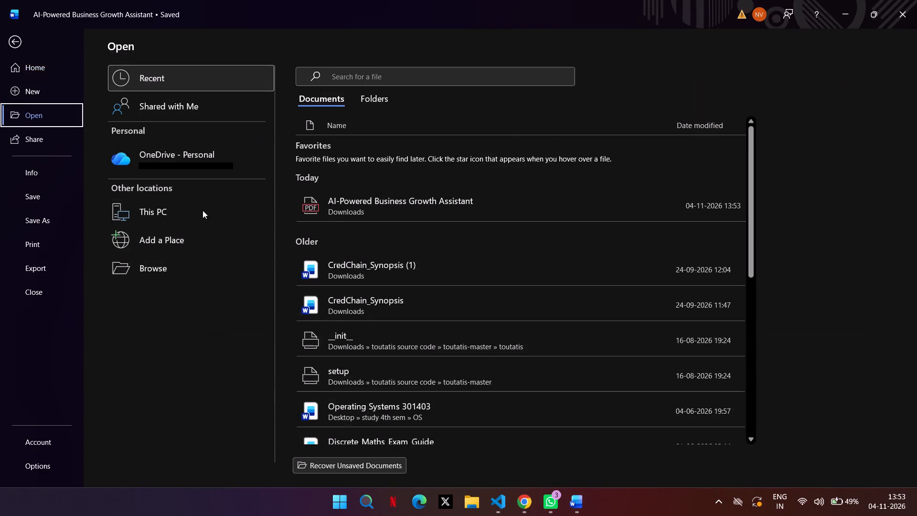
click(156, 274)
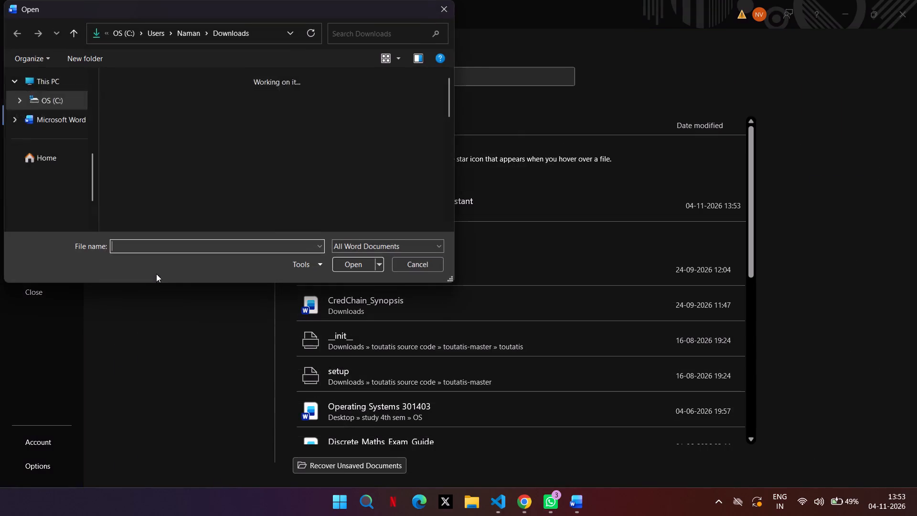
scroll(43, 154, up, 2)
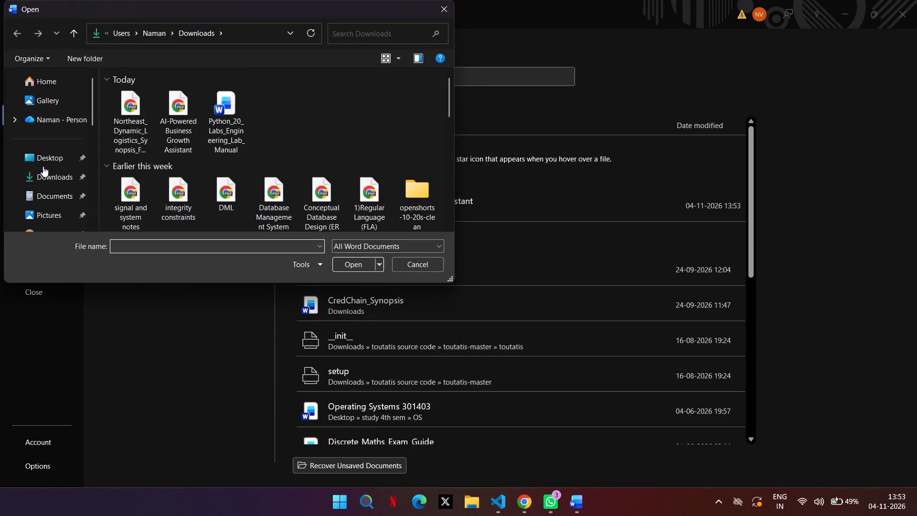
double_click(43, 172)
click(114, 118)
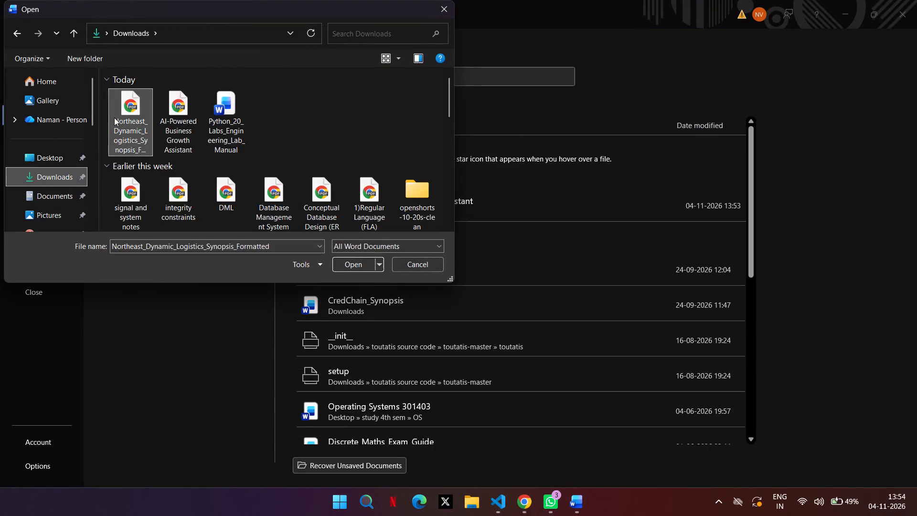
click(352, 262)
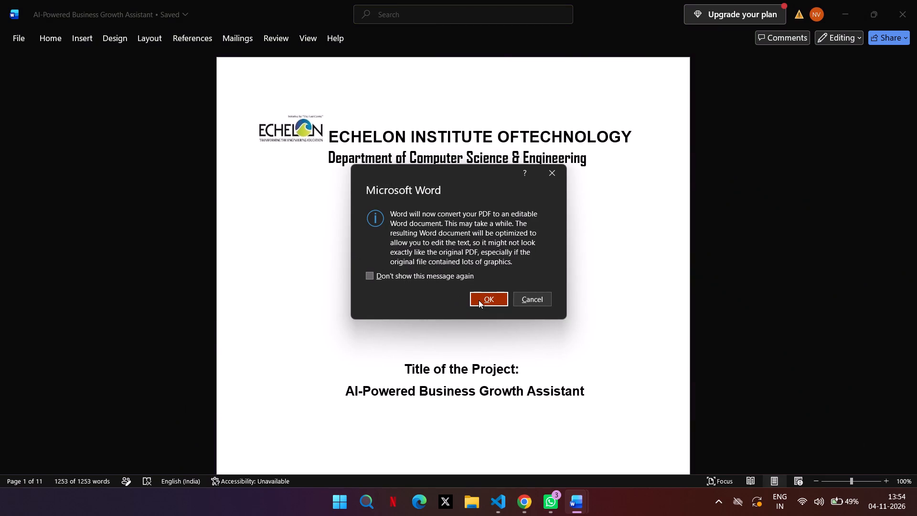
click(479, 300)
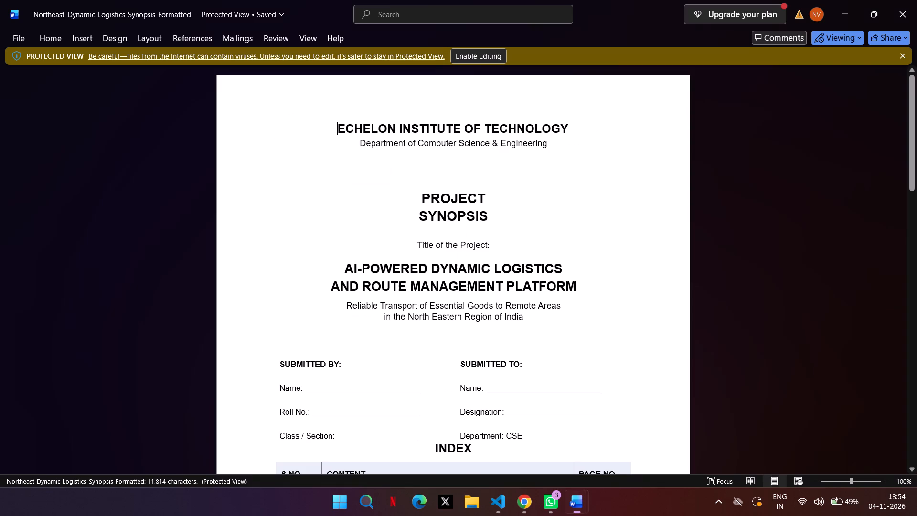
Enable editing for the Northeast_Dynamic_Logistics_Synopsis_Formatted document in a maximized window and accept the PDF conversion.
click(503, 206)
click(473, 44)
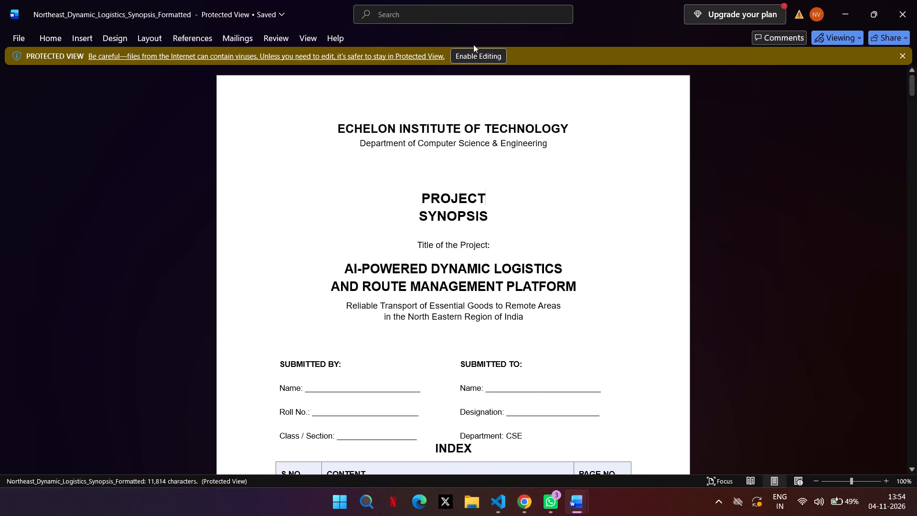
click(475, 47)
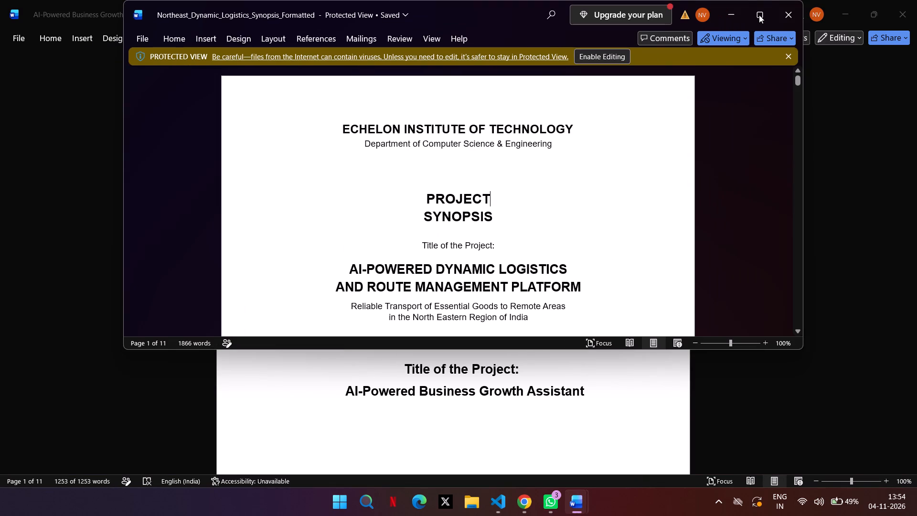
click(755, 14)
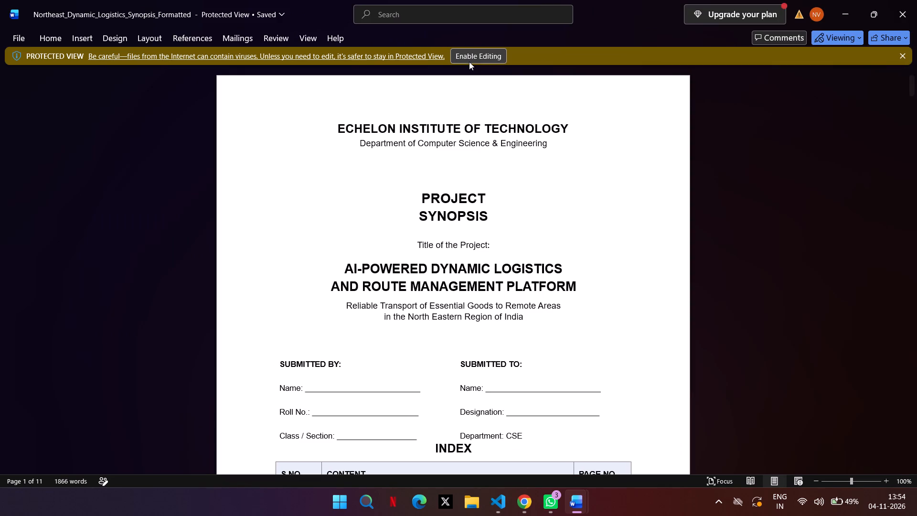
click(469, 62)
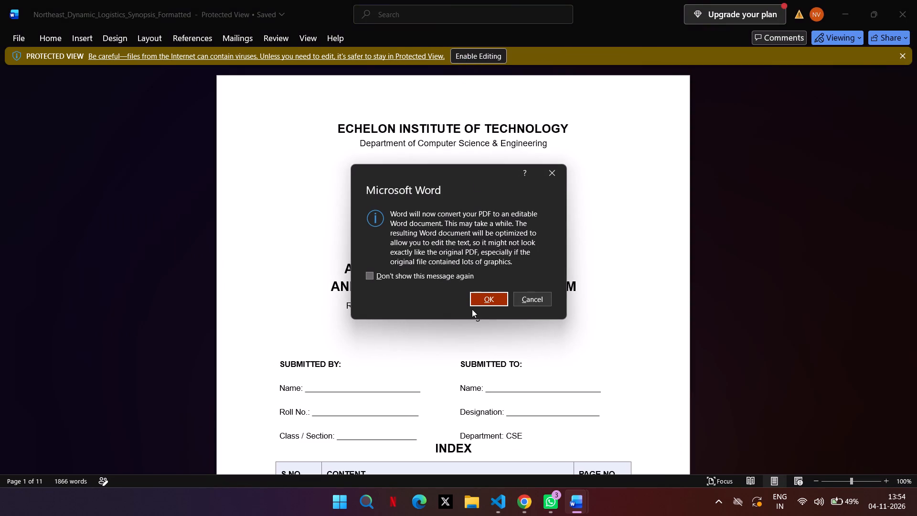
click(484, 303)
click(441, 287)
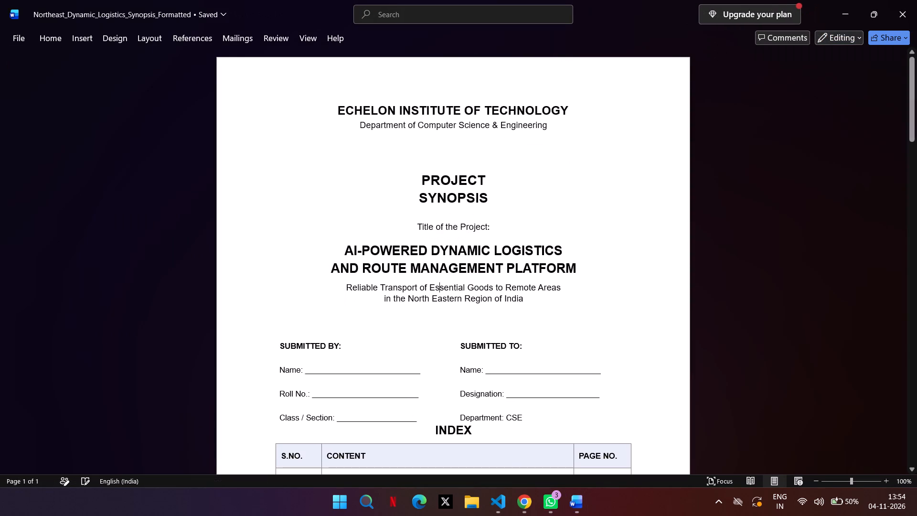
Replace the entire content of the Northeast_Dynamic_Logistics_Synopsis_Formatted document with the copied Business Growth Assistant content.
click(411, 296)
key(ctrl+a)
key(BackSpace)
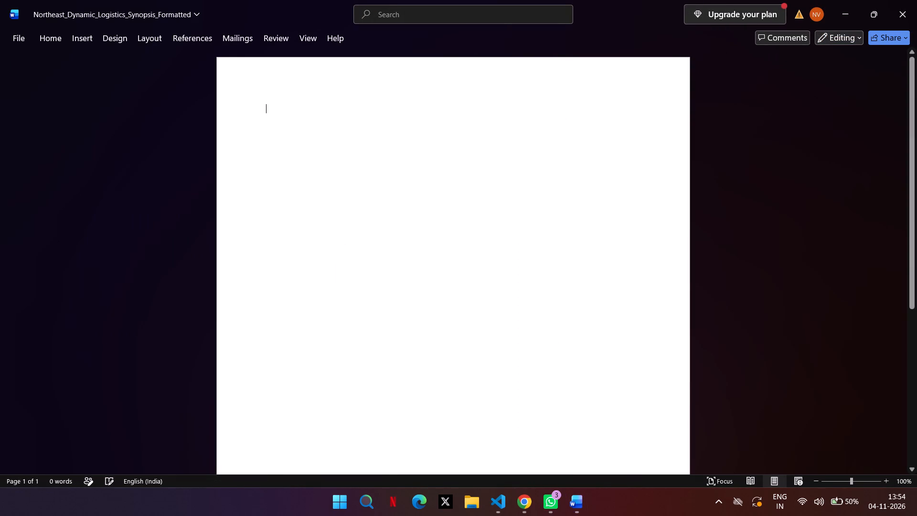
key(ctrl+v)
On the first page, remove the indentation before the Echelon logo so the logo and institute heading start at the left margin.
scroll(428, 266, up, 5)
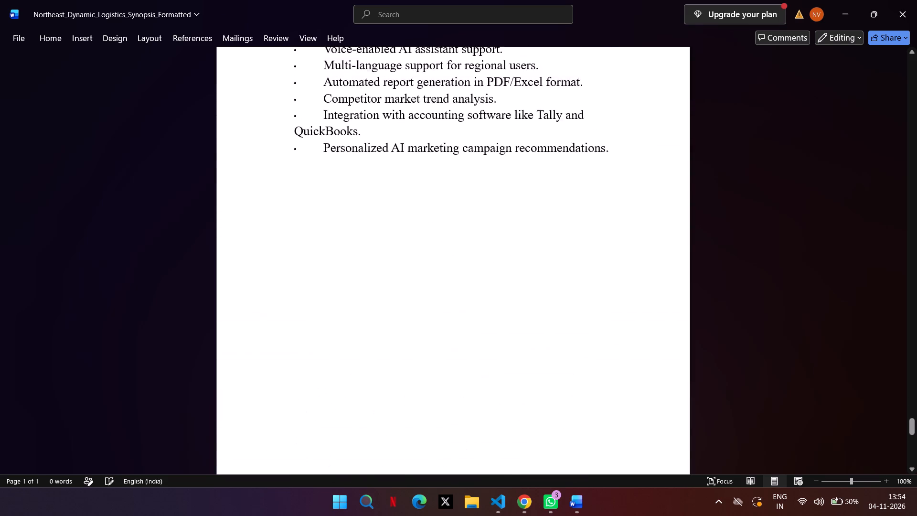
scroll(428, 266, up, 2)
scroll(428, 266, down, 14)
scroll(428, 266, up, 16)
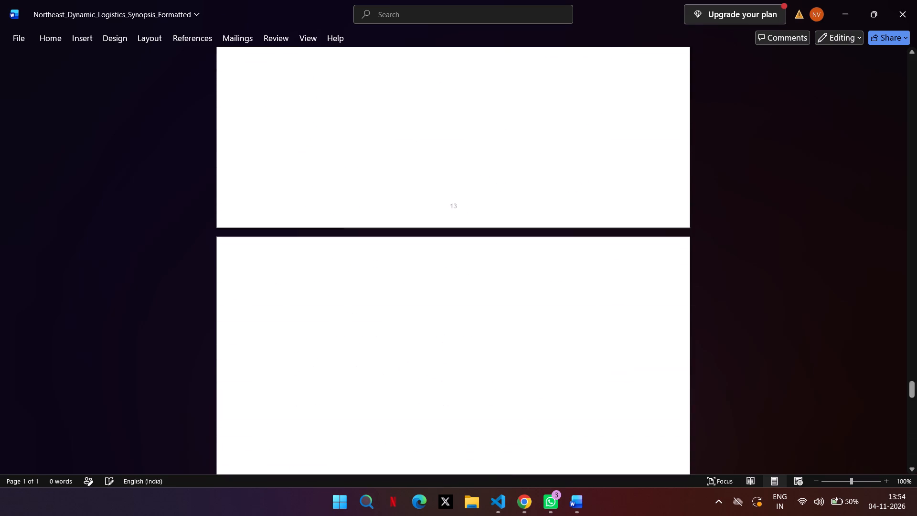
scroll(428, 266, up, 20)
scroll(428, 266, up, 19)
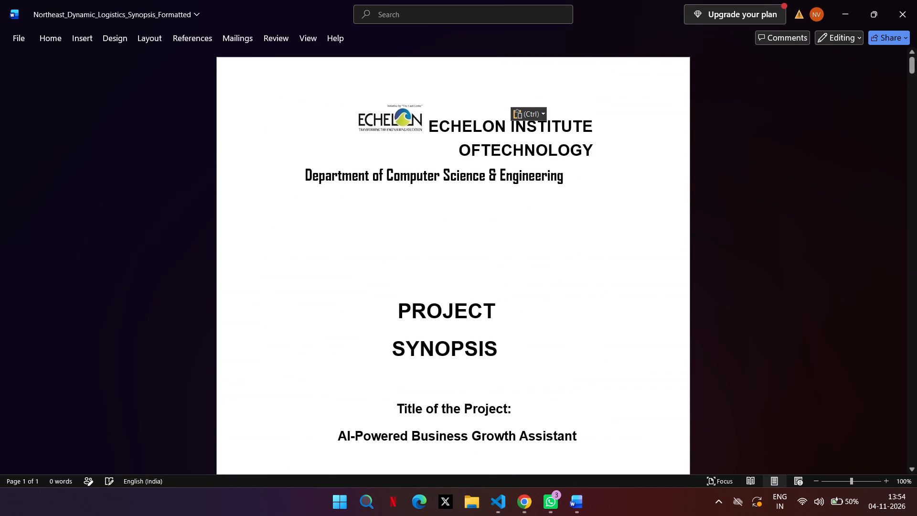
click(430, 110)
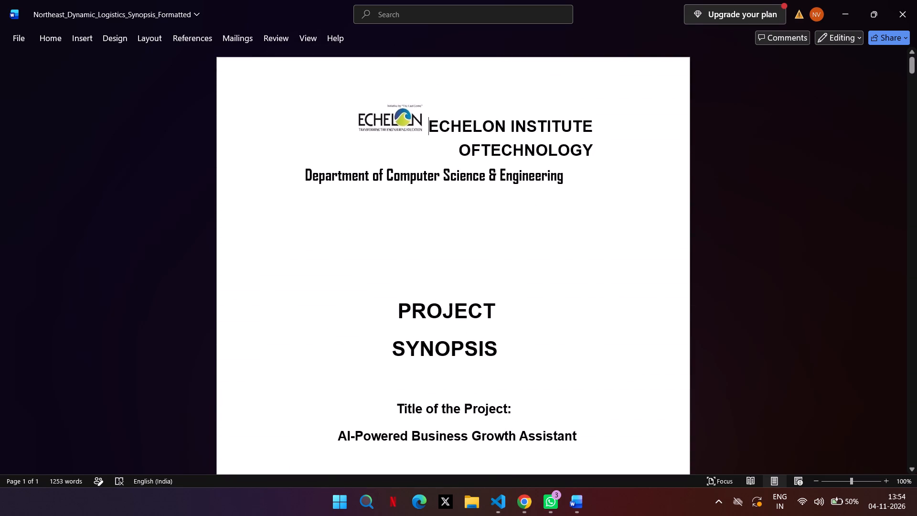
click(325, 115)
key(Up)
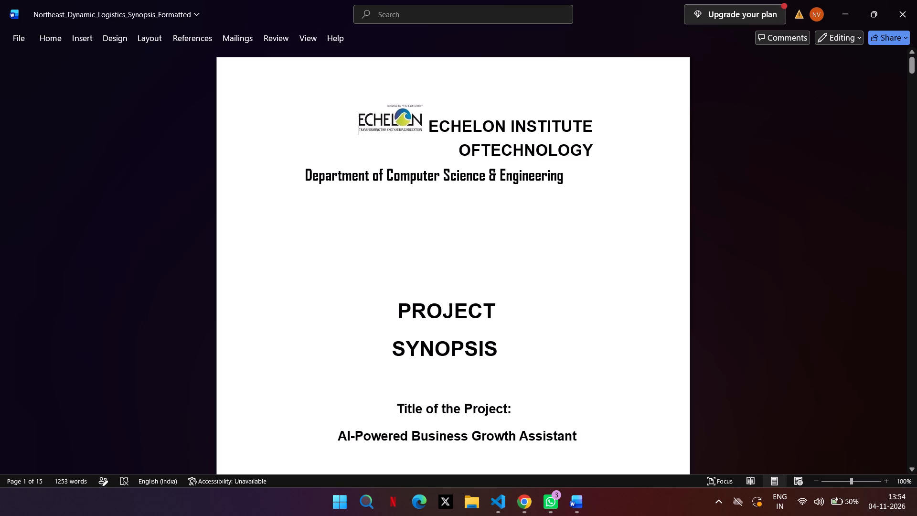
key(Left)
key(Up)
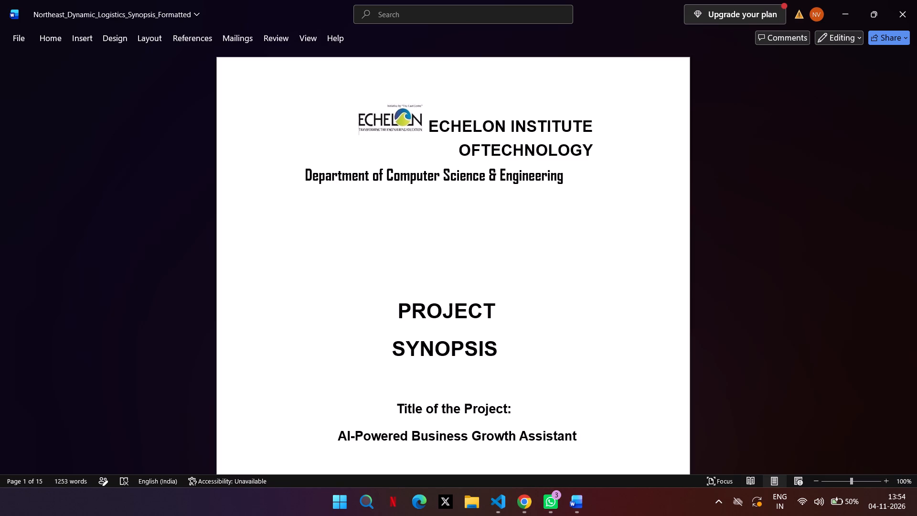
key(BackSpace)
key(BackSpace)
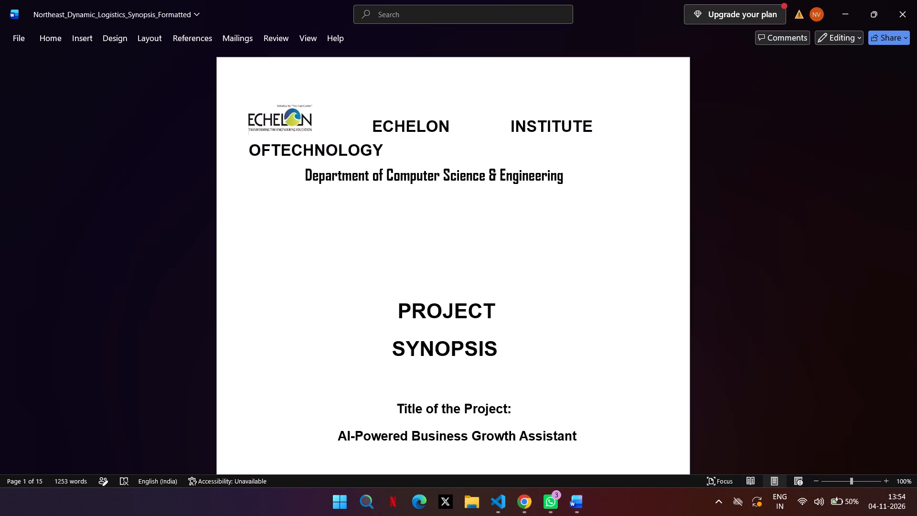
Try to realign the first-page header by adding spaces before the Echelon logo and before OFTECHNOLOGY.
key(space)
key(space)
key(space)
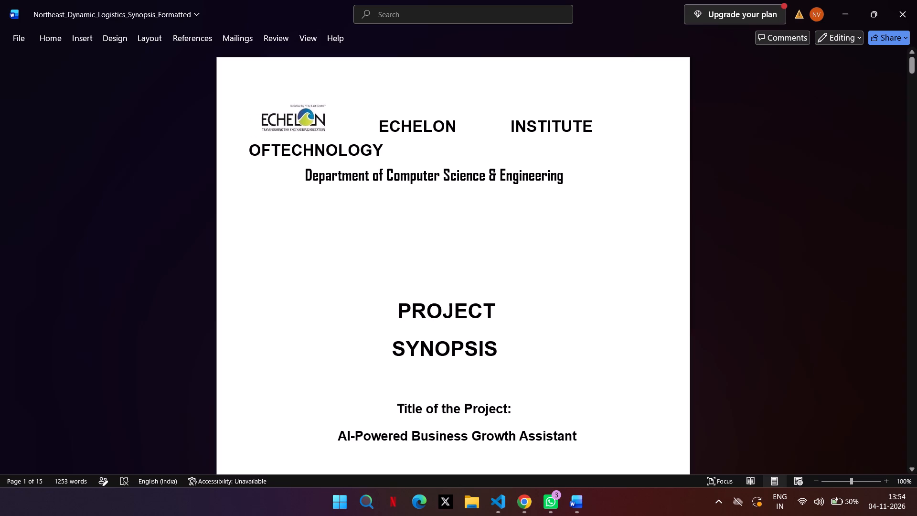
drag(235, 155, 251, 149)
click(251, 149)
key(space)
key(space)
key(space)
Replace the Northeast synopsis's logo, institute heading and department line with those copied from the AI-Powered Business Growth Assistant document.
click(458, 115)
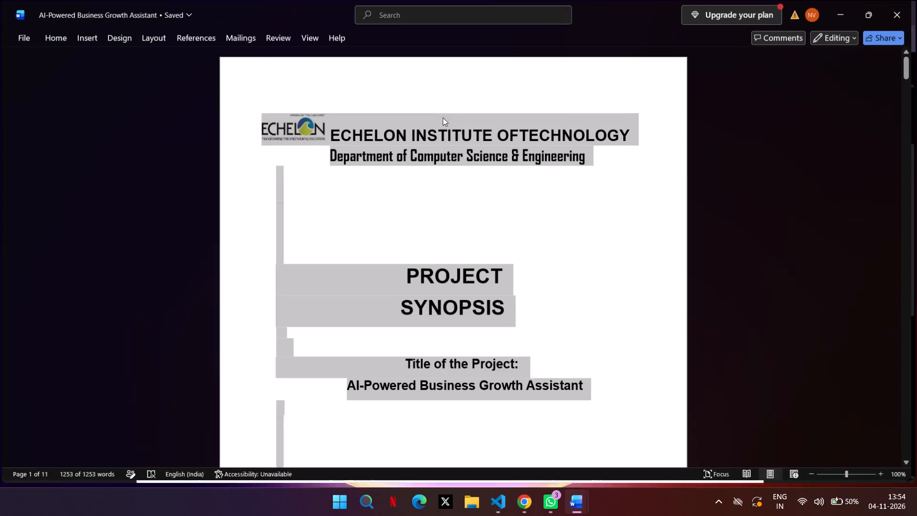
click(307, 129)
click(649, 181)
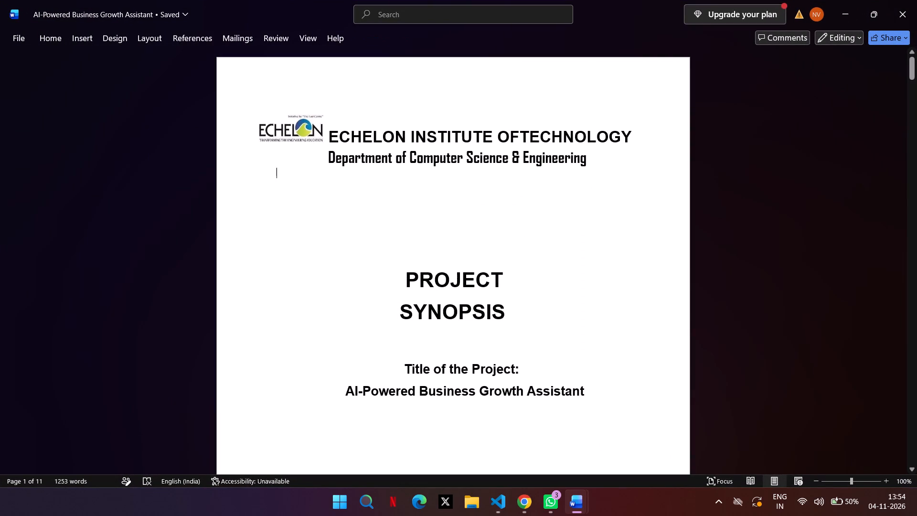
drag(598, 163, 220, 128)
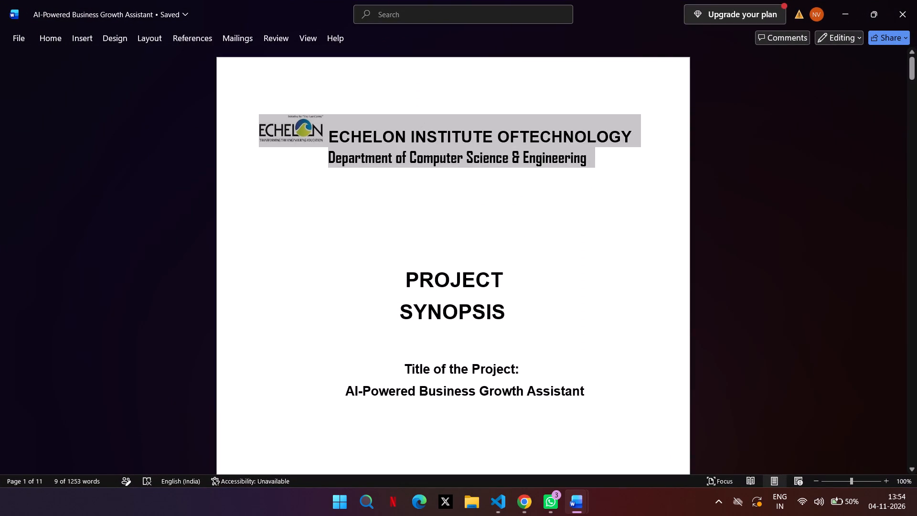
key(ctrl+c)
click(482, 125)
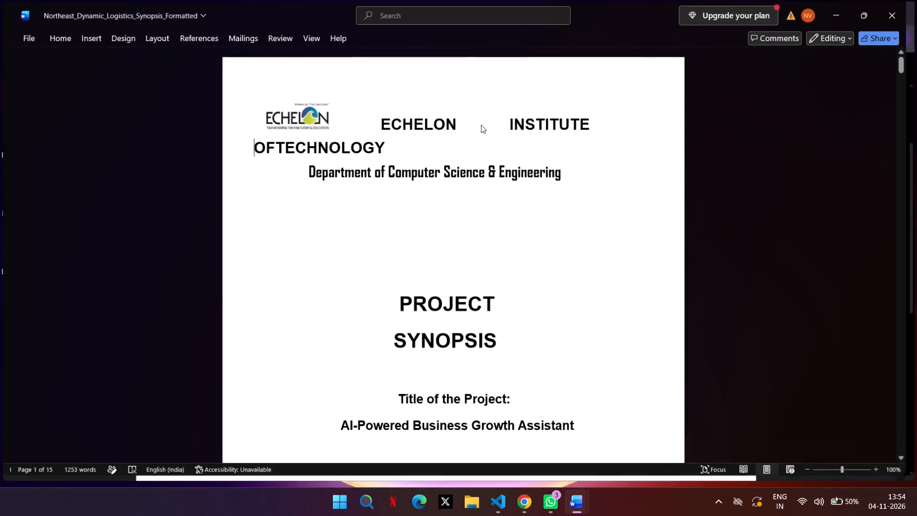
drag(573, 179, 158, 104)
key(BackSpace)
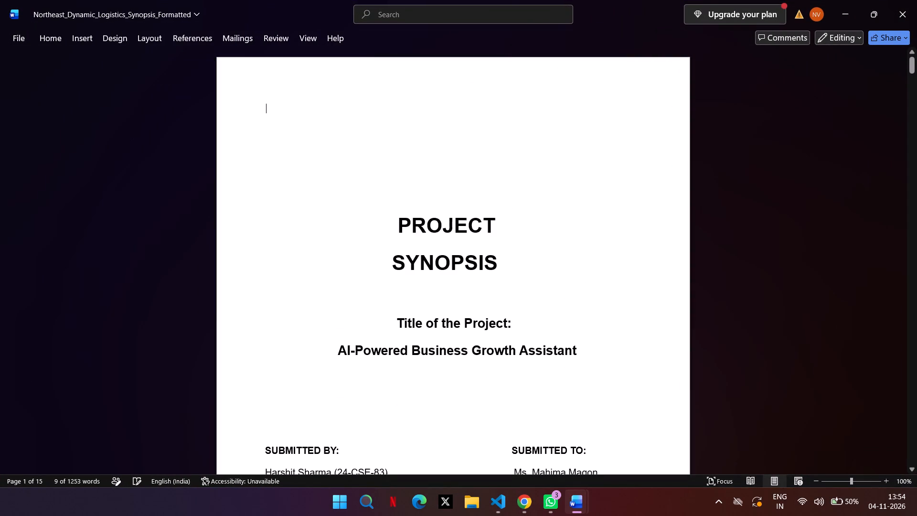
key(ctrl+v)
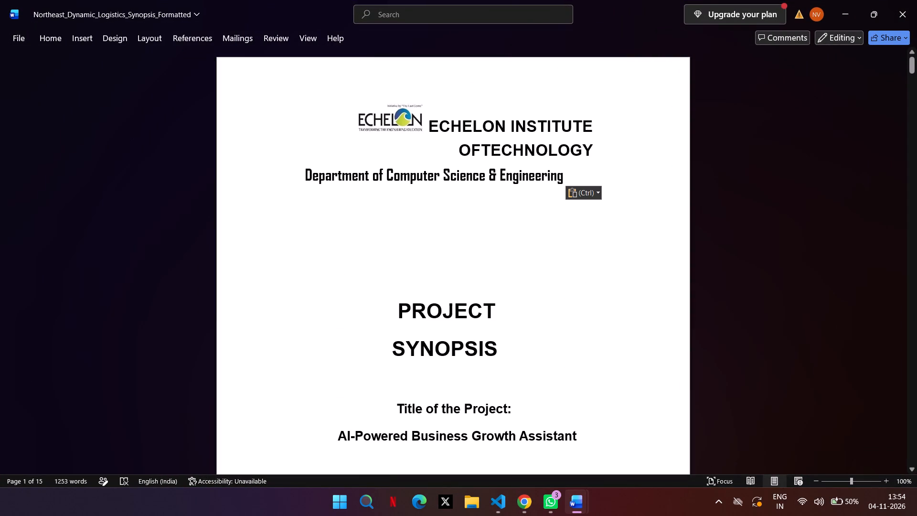
Delete the logo, institute heading, department line and the empty space just below them from the Northeast synopsis's first page.
drag(351, 108, 653, 221)
key(BackSpace)
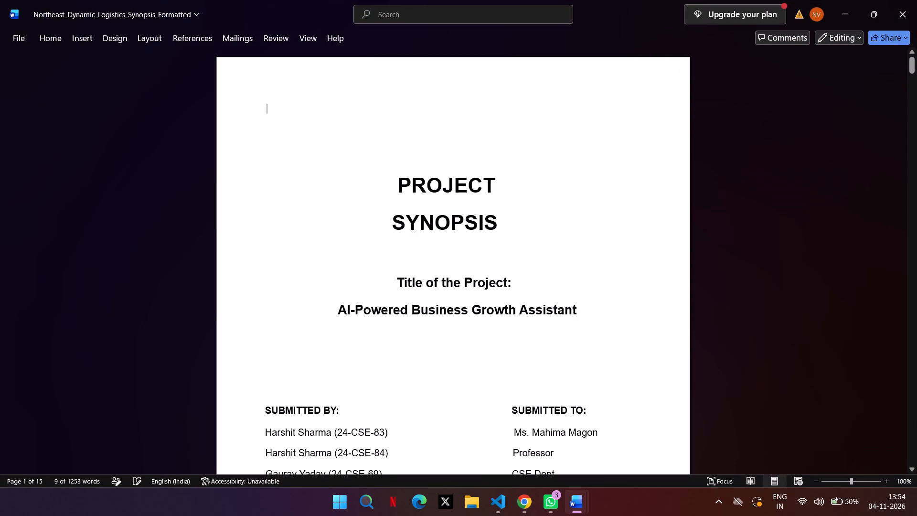
Copy the Department of Computer Science & Engineering line from the AI-Powered Business Growth Assistant document into the Northeast synopsis above PROJECT, preceded by 14 spaces.
click(476, 86)
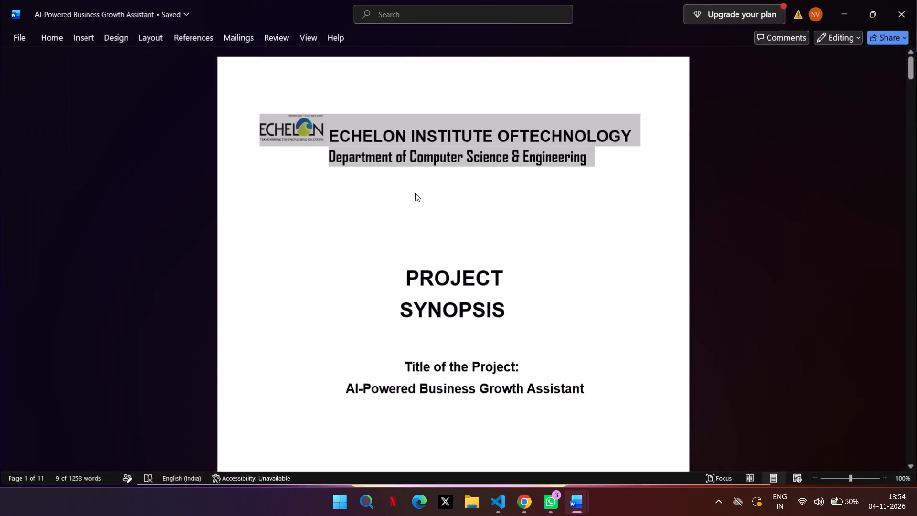
click(401, 266)
click(309, 155)
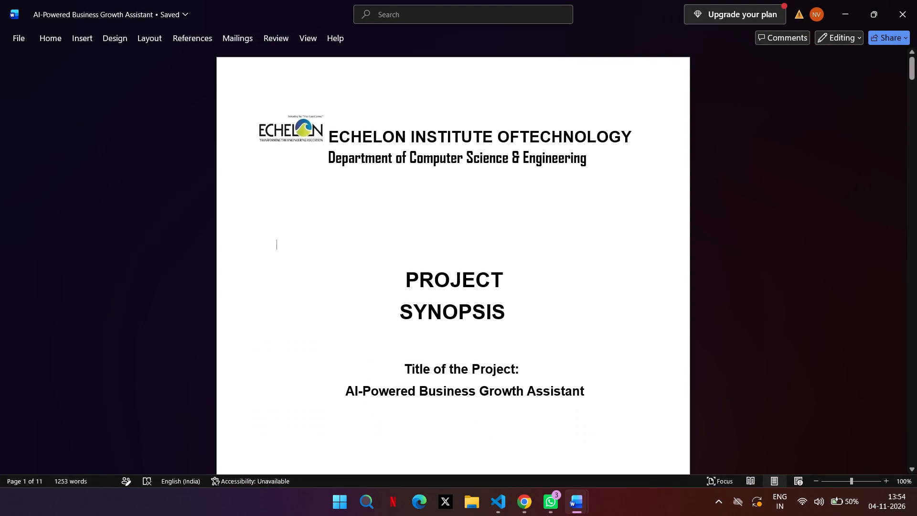
drag(600, 158, 252, 160)
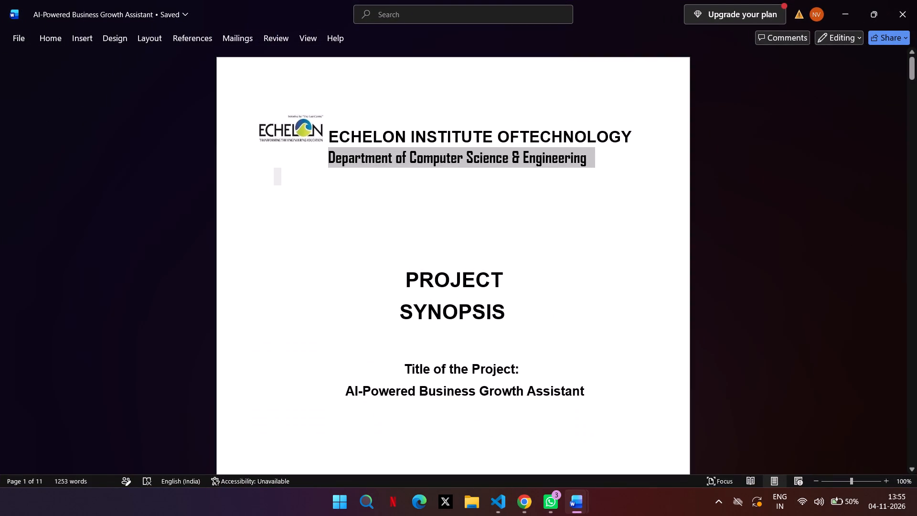
drag(252, 160, 266, 161)
key(ctrl+c)
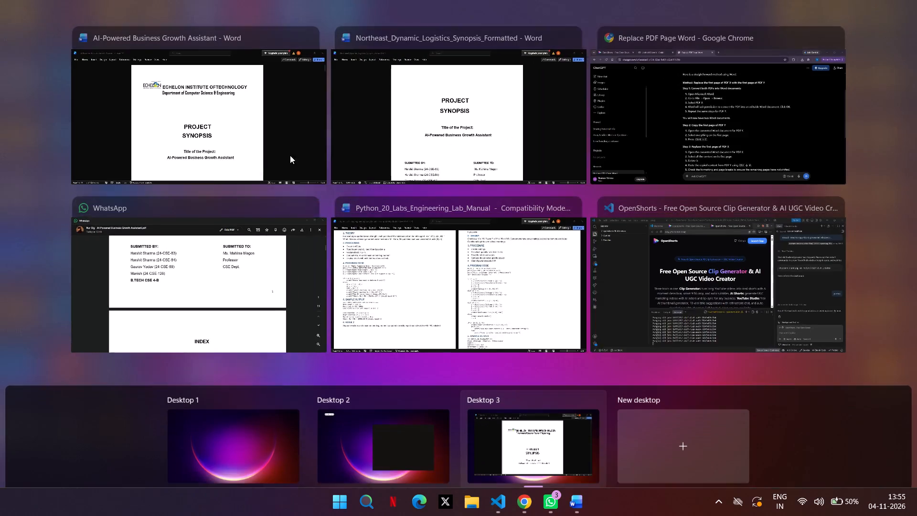
click(554, 93)
drag(406, 127, 423, 168)
click(423, 168)
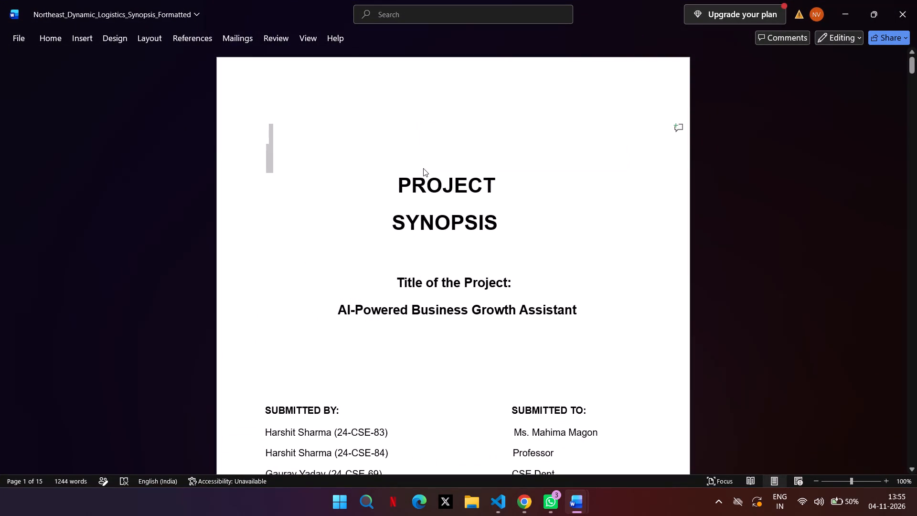
click(417, 163)
key(space)
key(space)
key(space)
key(space)
key(space)
key(space)
key(space)
key(space)
key(space)
key(space)
key(space)
key(space)
key(space)
key(space)
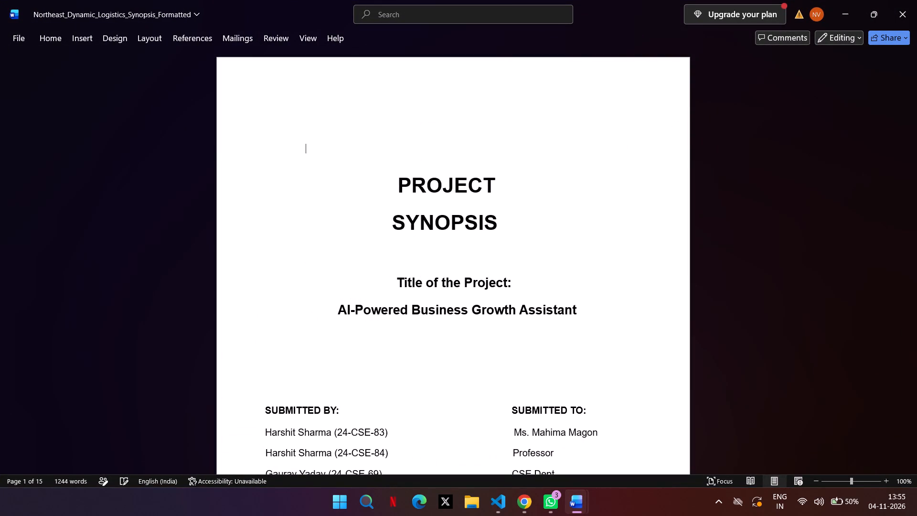
key(ctrl+v)
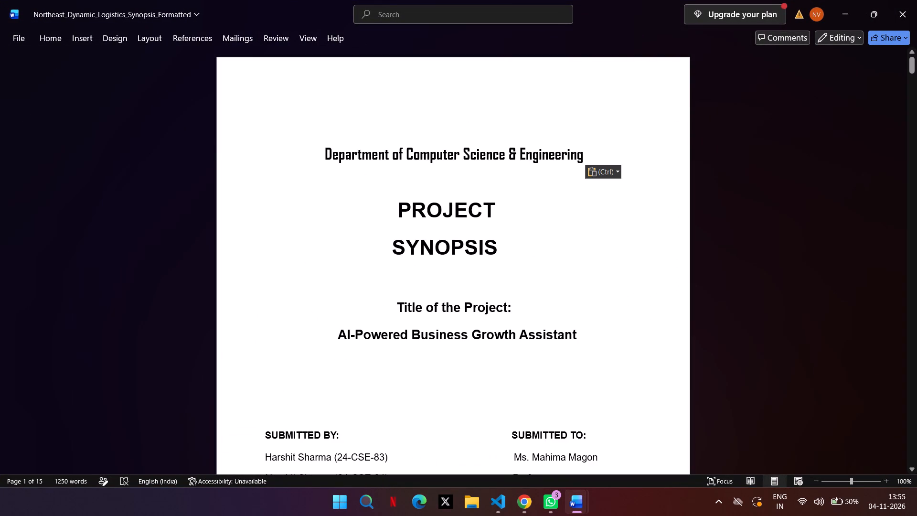
Remove the empty space between the Department of Computer Science & Engineering line and PROJECT.
click(331, 177)
key(BackSpace)
key(BackSpace)
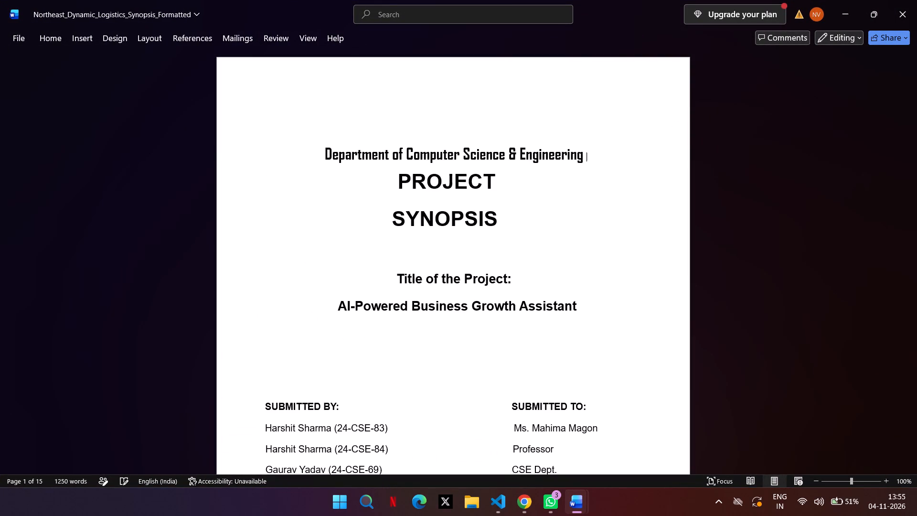
Indent the SYNOPSIS line by one additional space to line it up with PROJECT.
drag(421, 210, 420, 205)
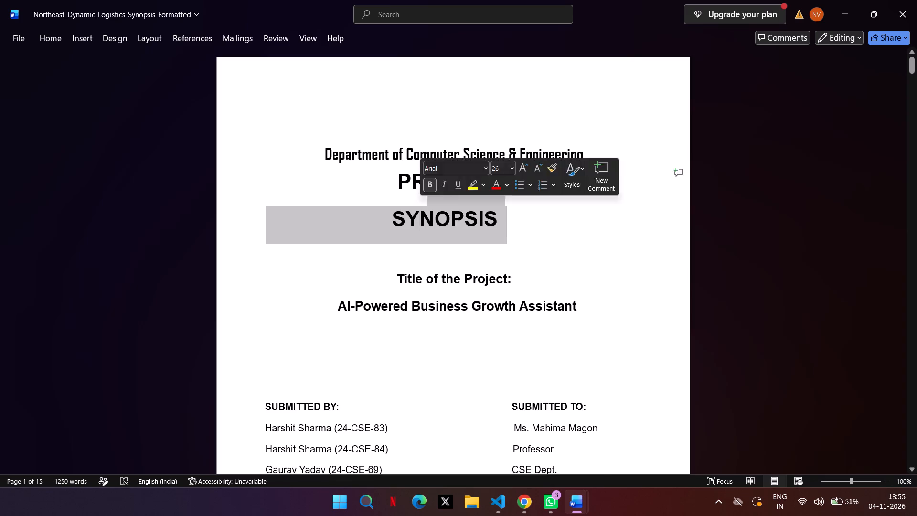
click(420, 205)
click(434, 192)
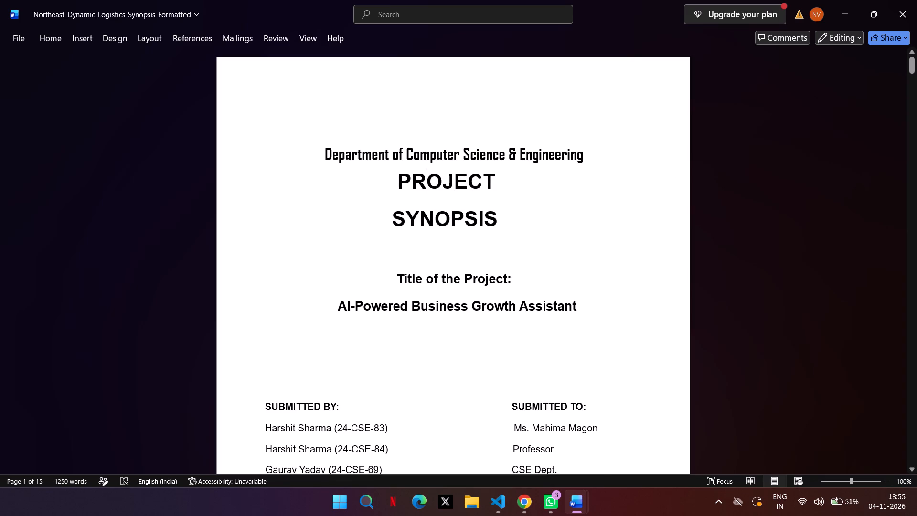
click(423, 199)
click(374, 220)
key(Up)
key(Down)
key(BackSpace)
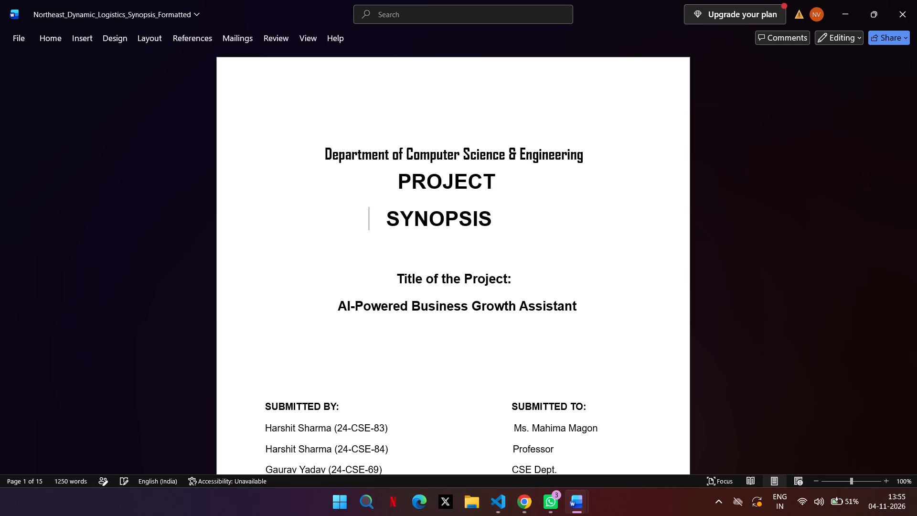
key(space)
key(space)
key(BackSpace)
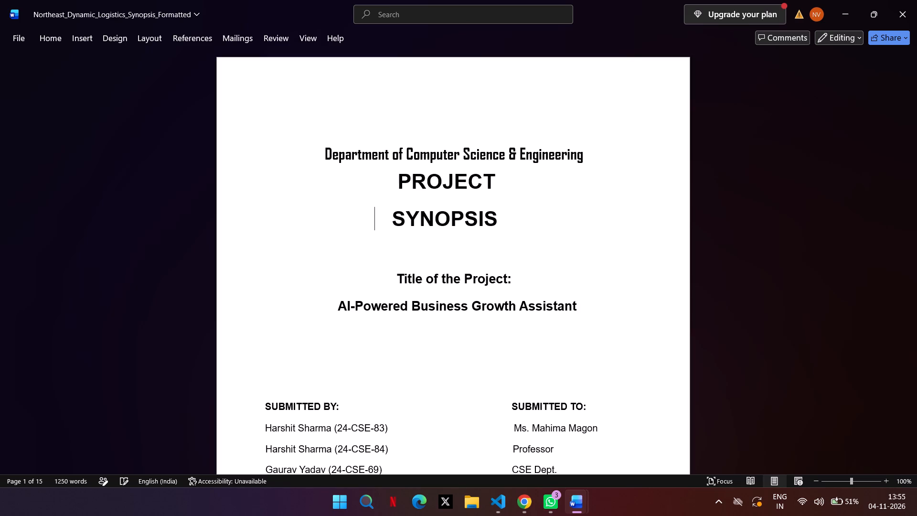
key(space)
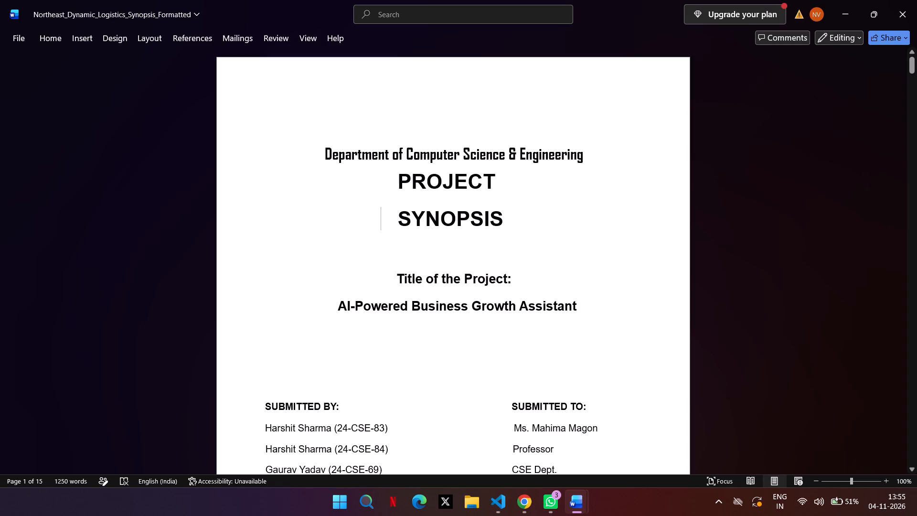
Check the AI-Powered document's layout and add blank space between SYNOPSIS and Title of the Project in the Northeast synopsis.
click(527, 118)
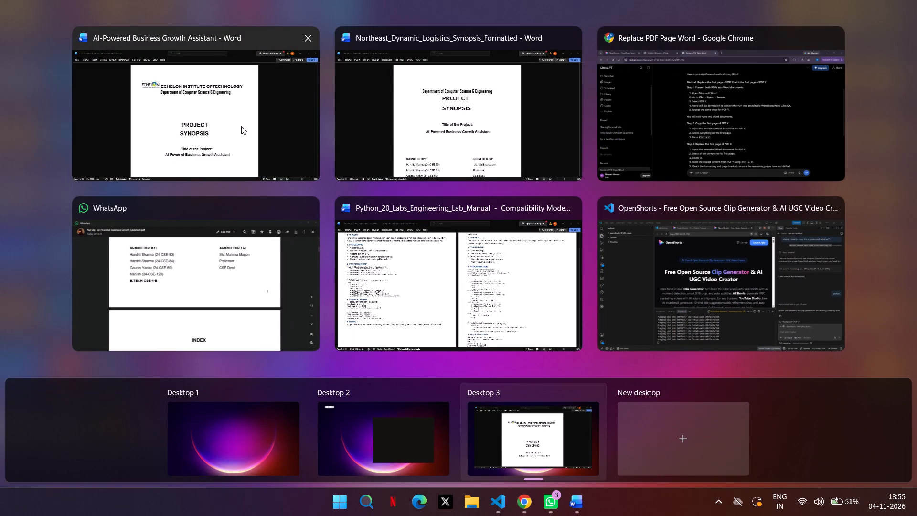
click(468, 126)
click(422, 245)
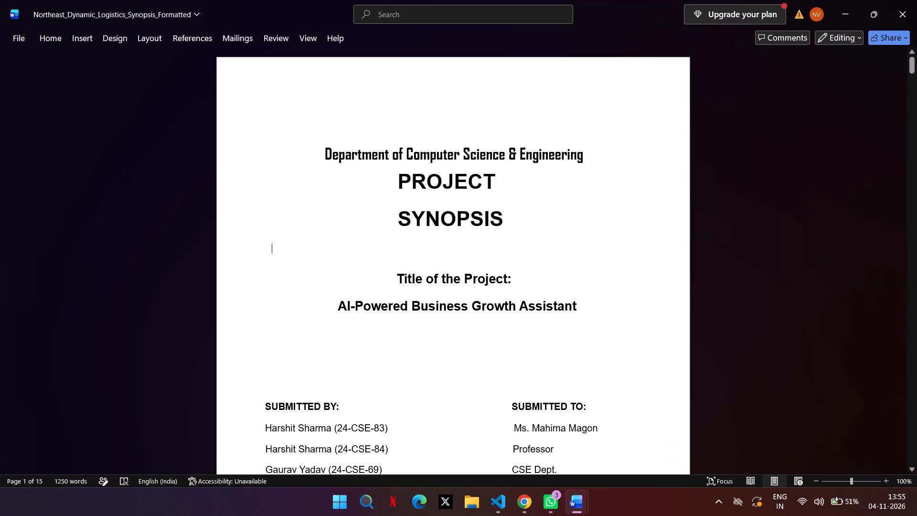
click(422, 247)
key(Return)
key(backslash)
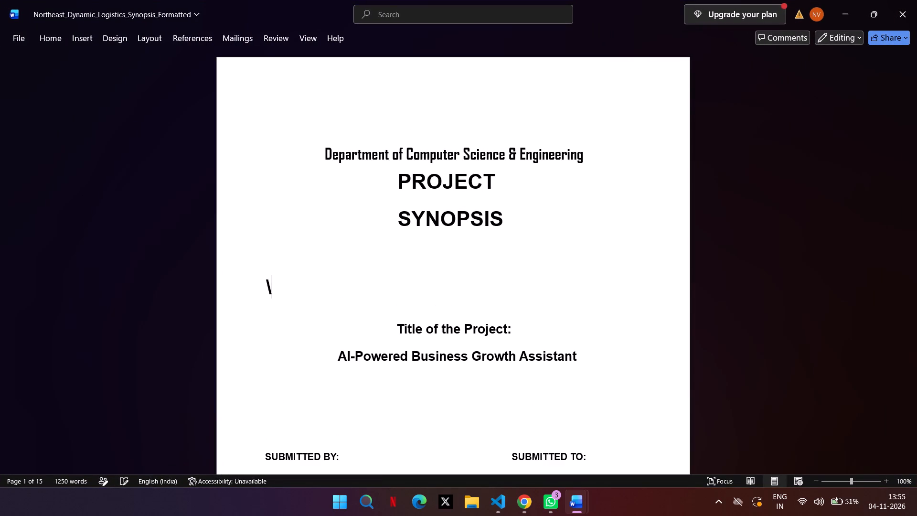
key(BackSpace)
key(Delete)
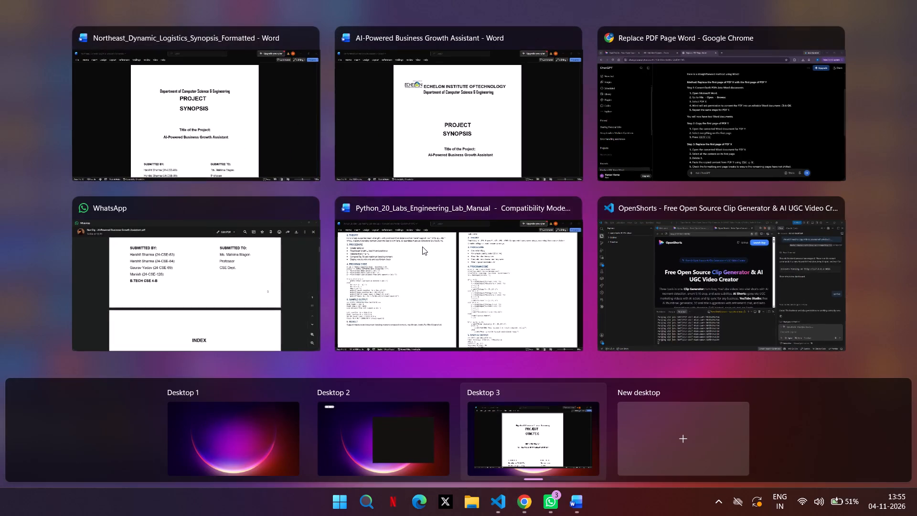
Compare the first-page layout and spacing of the Northeast synopsis with the AI-Powered Business Growth Assistant document and look over its following pages.
click(163, 68)
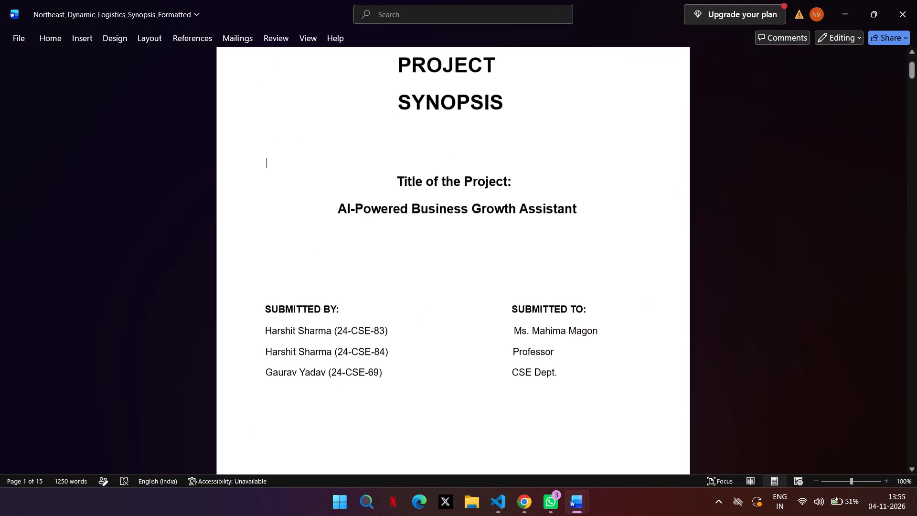
scroll(331, 264, down, 1)
scroll(331, 264, up, 19)
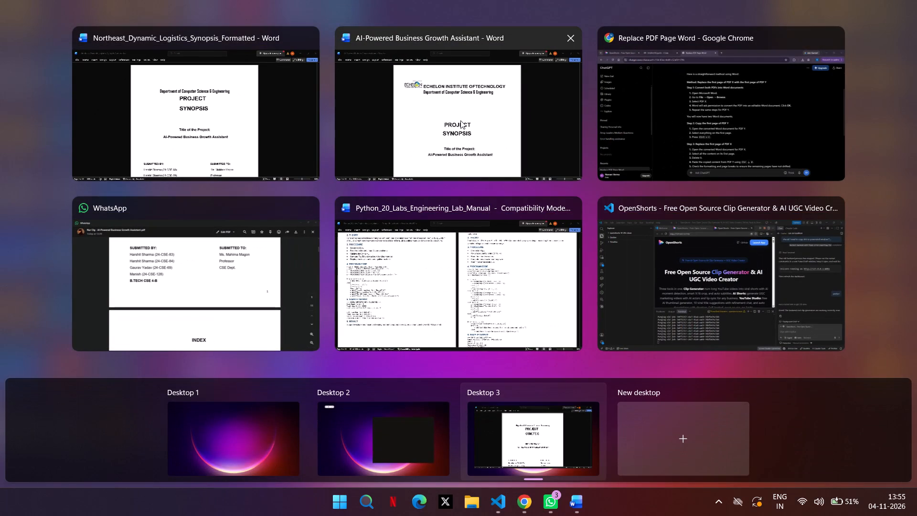
click(460, 120)
click(445, 181)
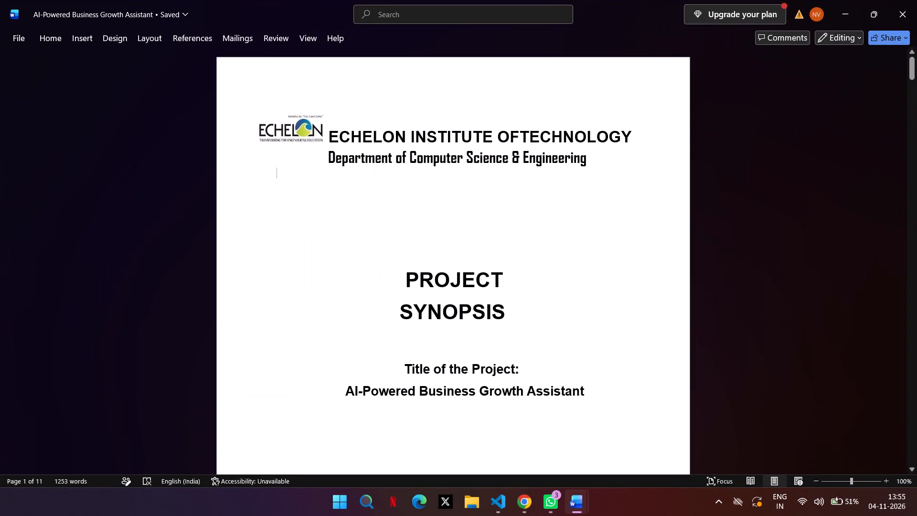
click(447, 259)
scroll(447, 259, down, 8)
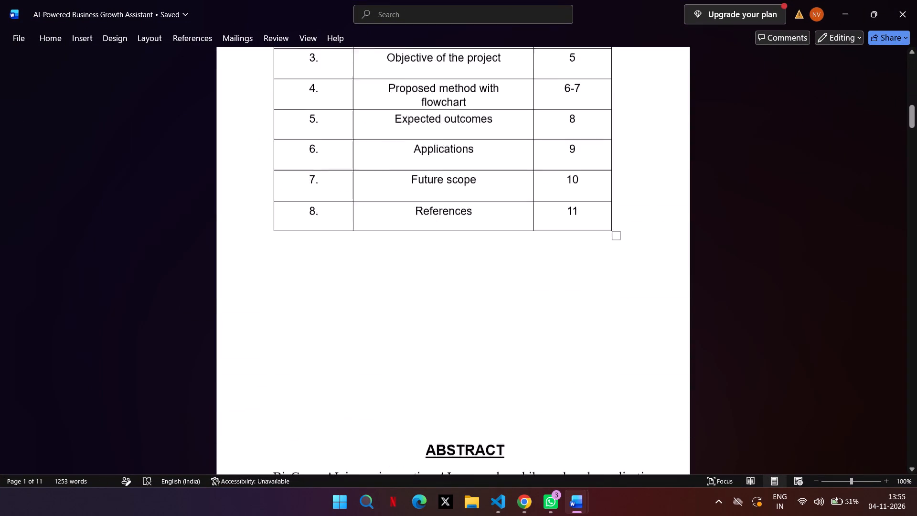
scroll(447, 259, down, 2)
scroll(447, 259, up, 9)
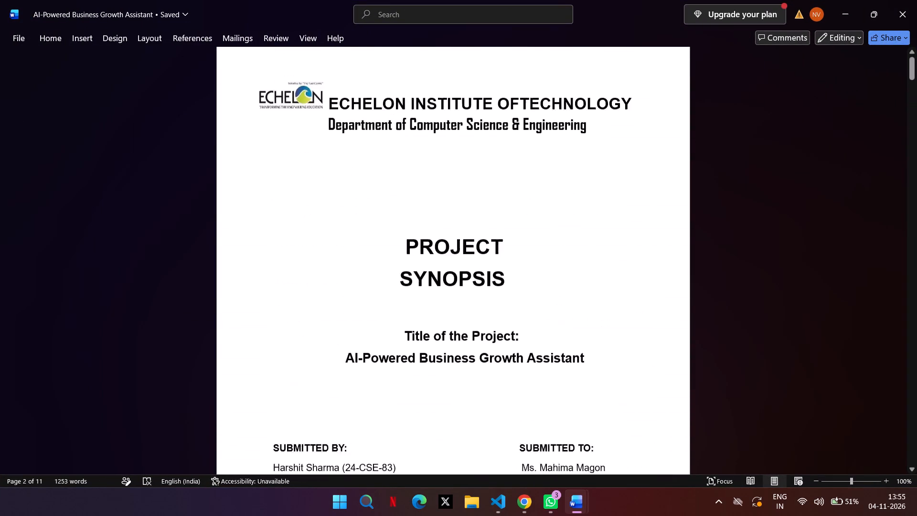
scroll(447, 259, up, 4)
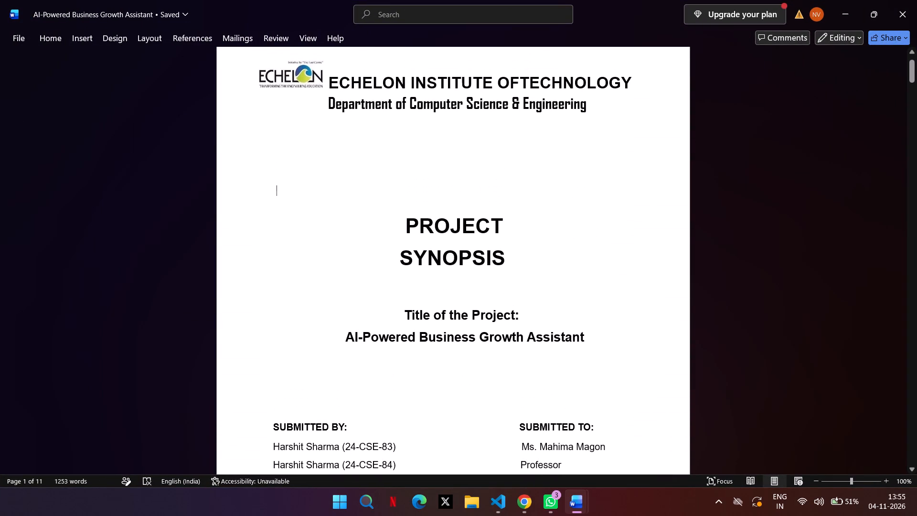
click(431, 215)
click(437, 214)
click(424, 210)
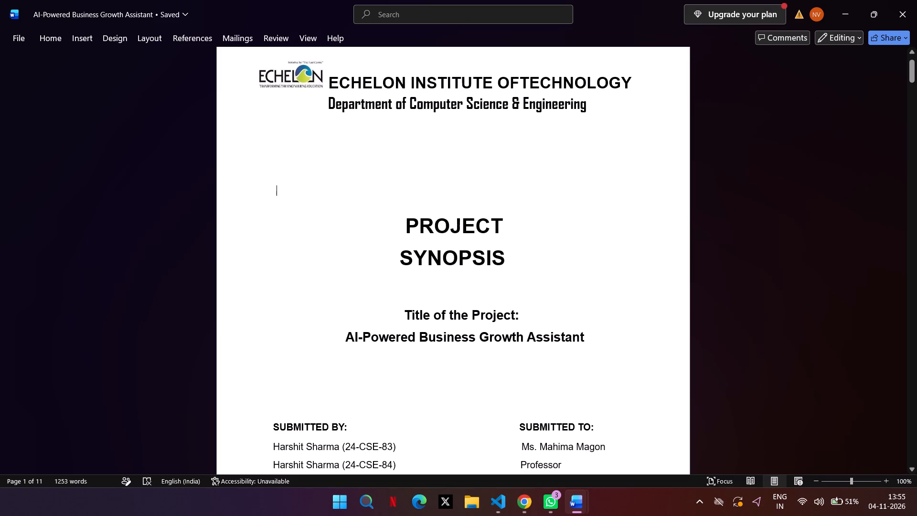
Remove the blank space between the Department of Computer Science & Engineering line and PROJECT in the AI-Powered Business Growth Assistant document.
key(Down)
key(BackSpace)
key(BackSpace)
key(BackSpace)
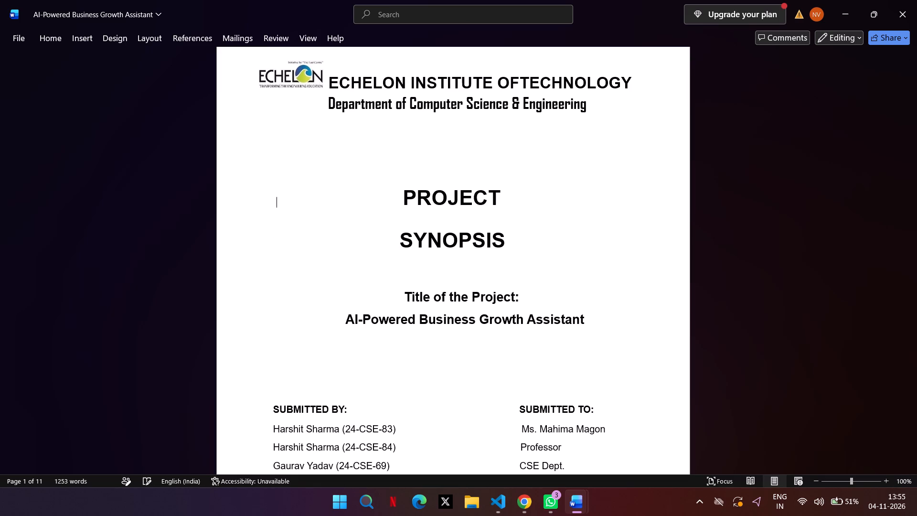
key(BackSpace)
key(BackSpace)
key(BackSpace)
key(BackSpace)
key(BackSpace)
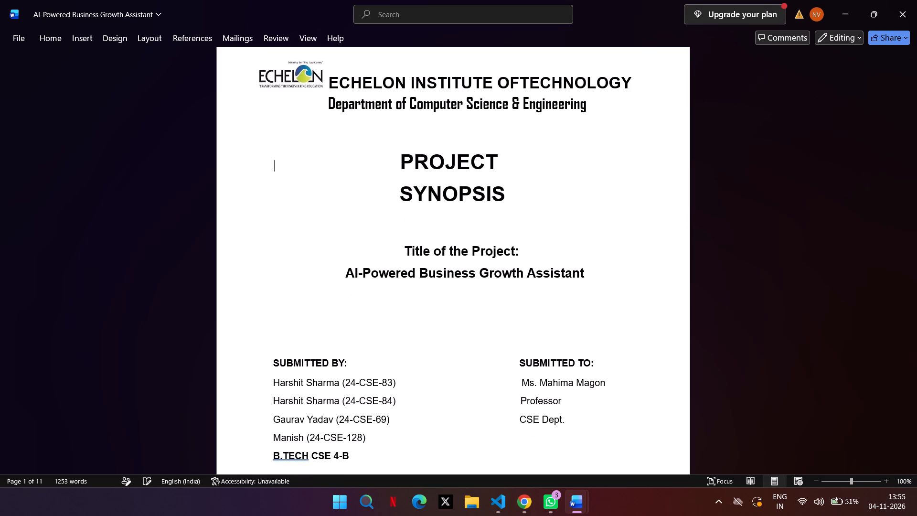
key(BackSpace)
key(BackSpace)
key(BackSpace)
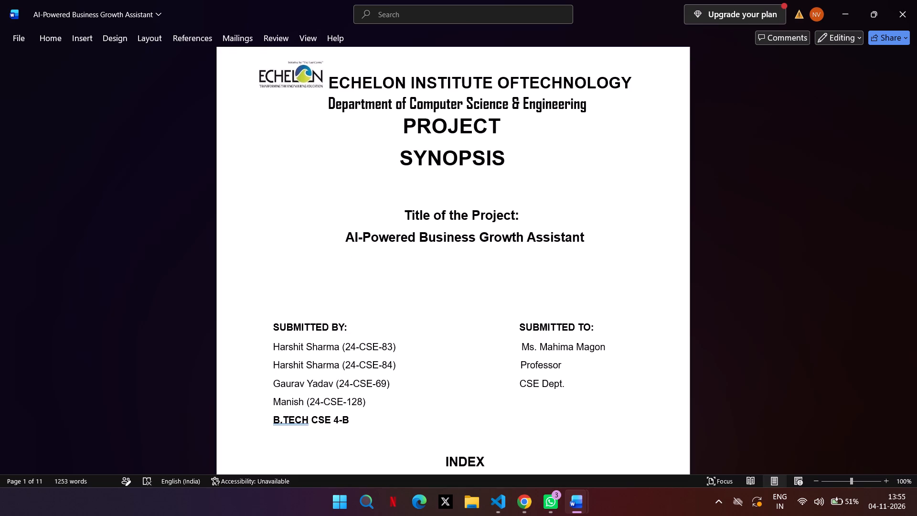
In the Northeast synopsis, insert five blank lines above PROJECT and indent it with spaces to line up with SYNOPSIS.
click(501, 110)
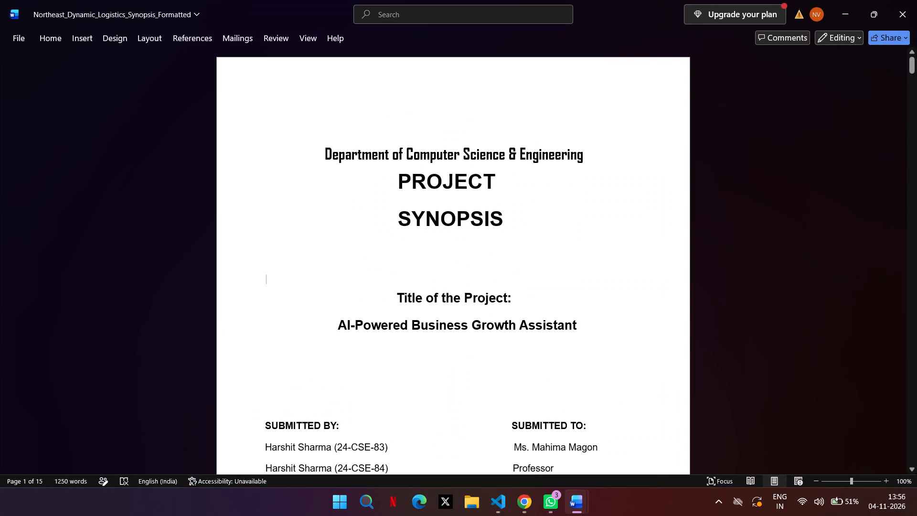
click(374, 175)
click(393, 179)
key(Return)
key(Return)
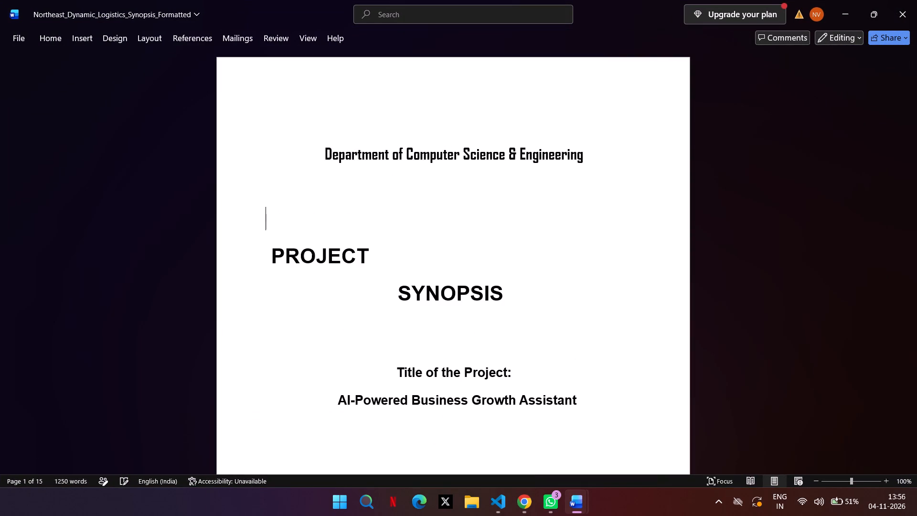
key(Return)
key(Return)
key(Return)
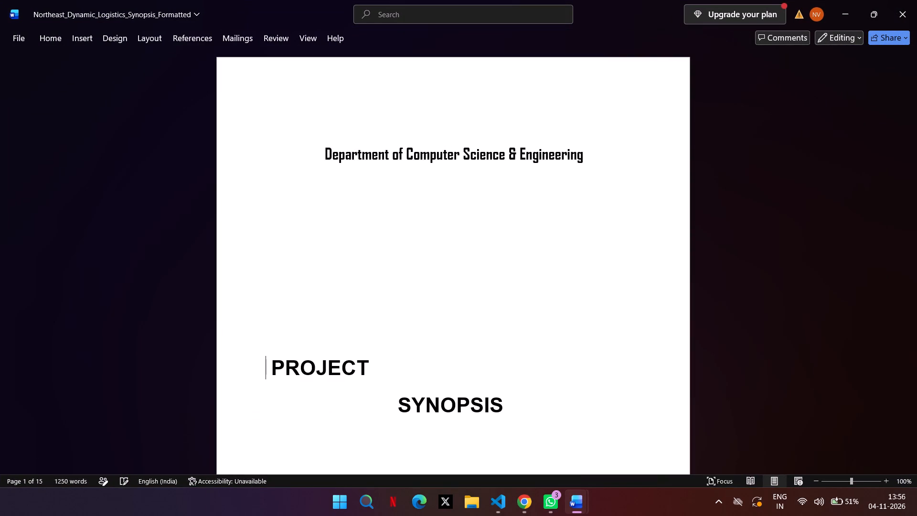
key(space)
key(space)
key(space)
key(space)
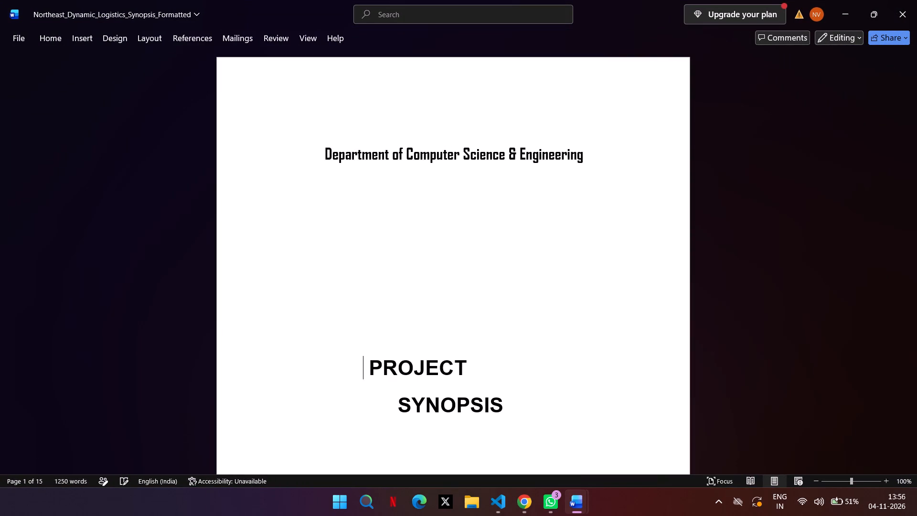
key(space)
key(space)
key(space)
key(space)
key(space)
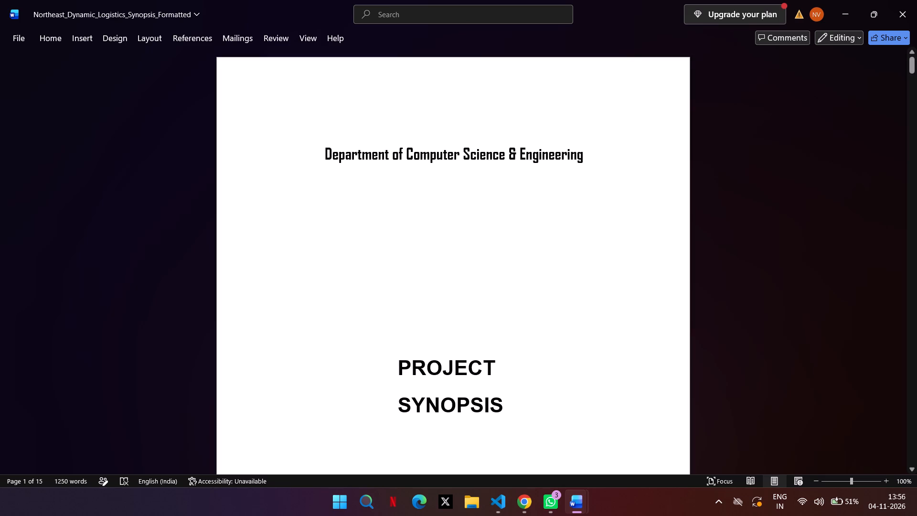
Remove two of the blank lines above PROJECT and indent it with spaces to line up with SYNOPSIS again.
scroll(415, 81, down, 2)
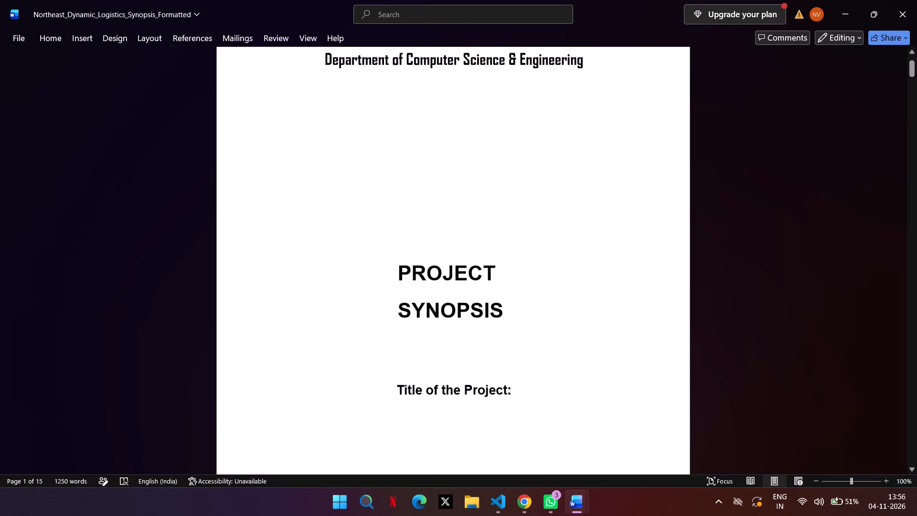
scroll(426, 252, up, 1)
key(BackSpace)
key(BackSpace)
key(BackSpace)
key(BackSpace)
key(BackSpace)
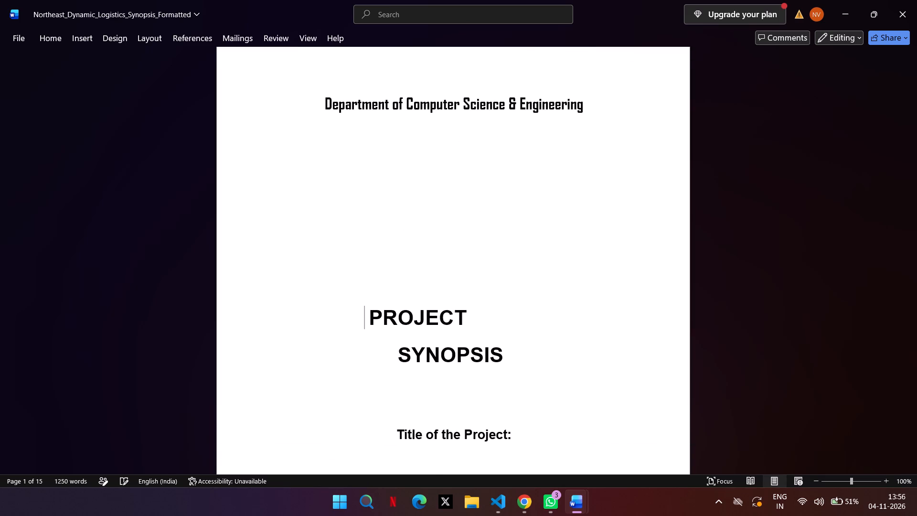
key(BackSpace)
key(BackSpace)
key(BackSpace)
key(BackSpace)
key(BackSpace)
key(BackSpace)
key(BackSpace)
key(BackSpace)
key(BackSpace)
key(BackSpace)
key(BackSpace)
key(BackSpace)
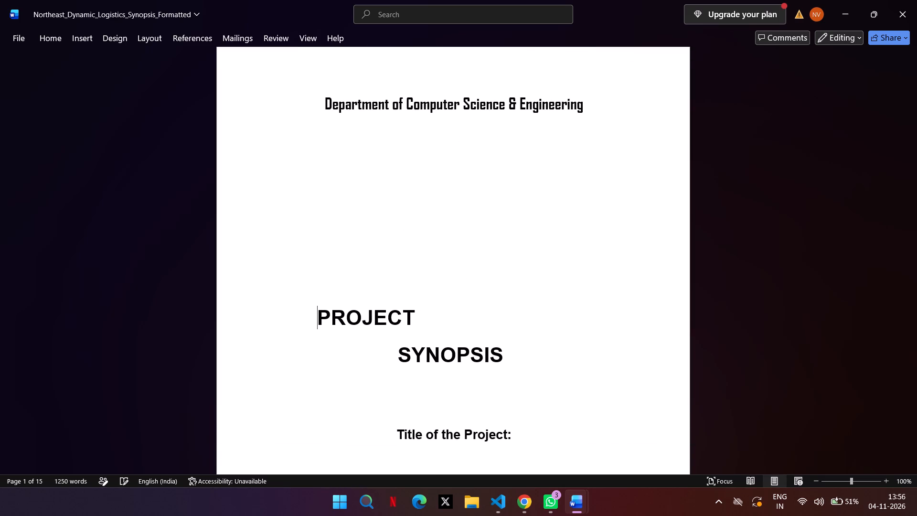
key(BackSpace)
key(BackSpace)
key(BackSpace)
key(BackSpace)
key(BackSpace)
key(BackSpace)
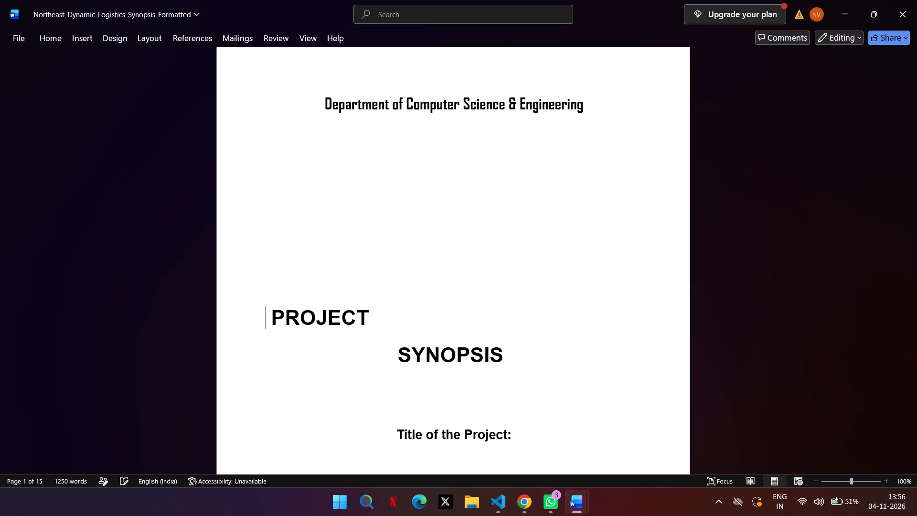
key(BackSpace)
key(BackSpace)
key(space)
key(space)
key(space)
key(space)
key(space)
key(space)
key(space)
key(space)
key(space)
key(space)
key(space)
key(space)
key(space)
key(space)
key(space)
key(space)
key(space)
key(space)
key(space)
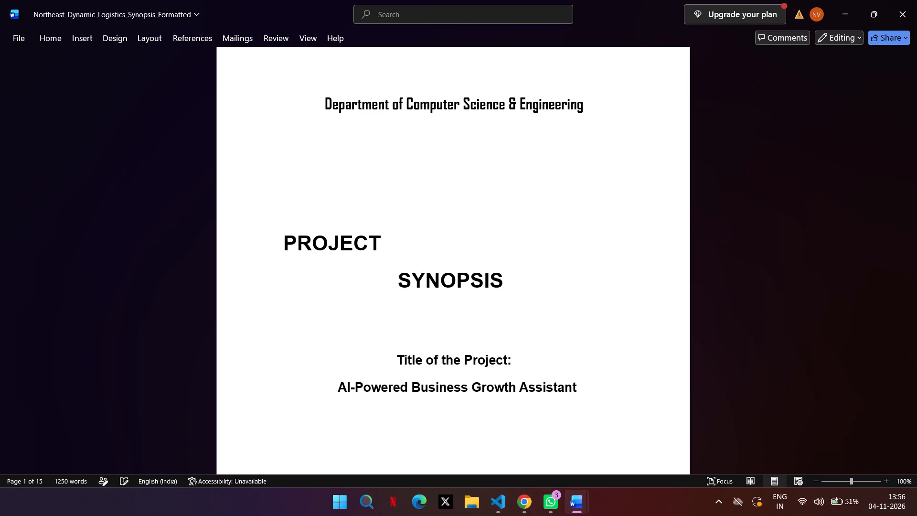
key(space)
key(space)
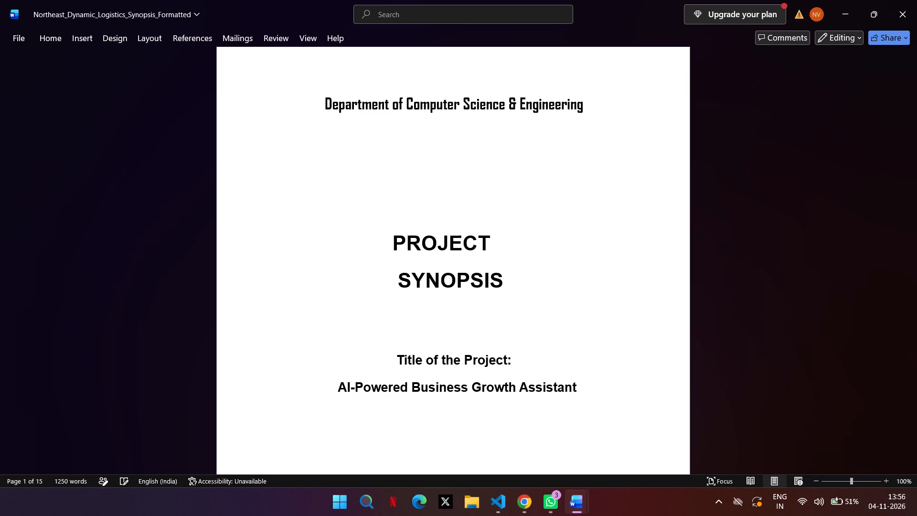
key(space)
Check the following pages, remove two more blank lines above PROJECT, and realign it with SYNOPSIS using spaces.
scroll(426, 252, down, 3)
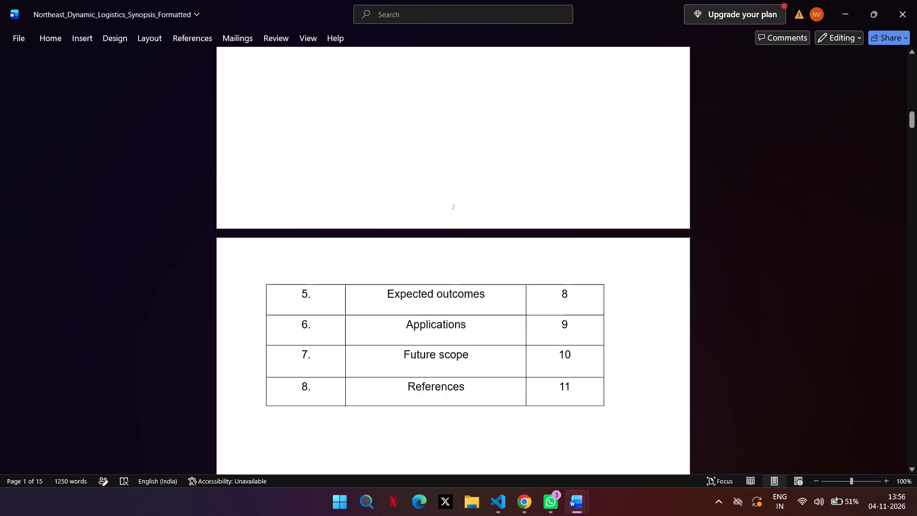
scroll(426, 252, up, 6)
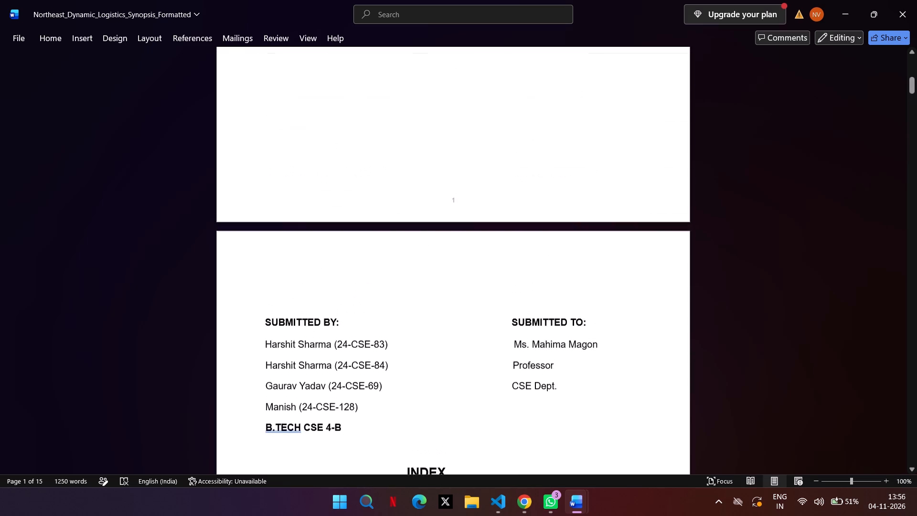
scroll(426, 252, up, 2)
scroll(375, 250, up, 1)
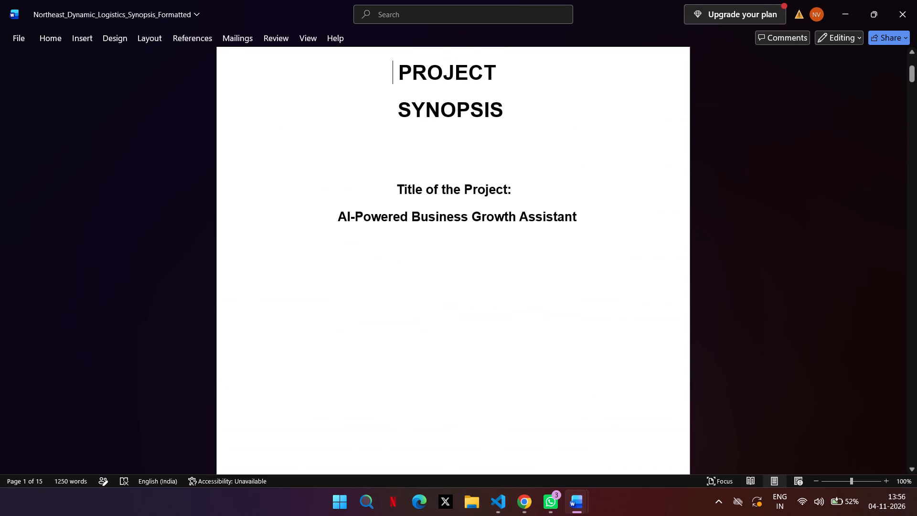
scroll(381, 167, up, 2)
key(BackSpace)
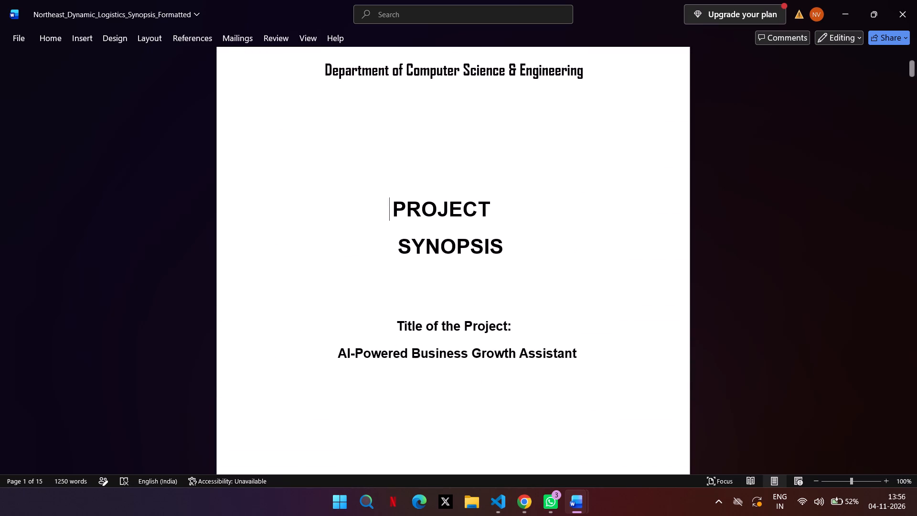
key(BackSpace)
key(BackSpace)
key(BackSpace)
key(BackSpace)
key(BackSpace)
key(BackSpace)
key(BackSpace)
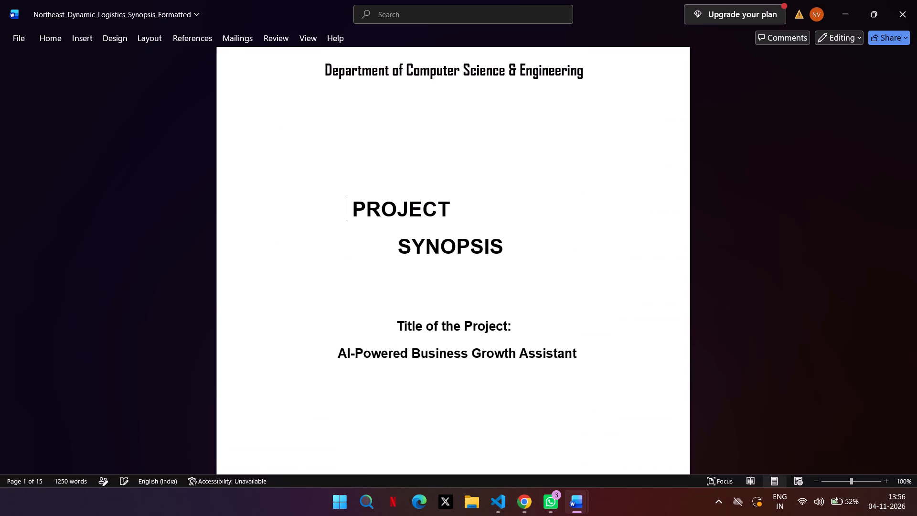
key(BackSpace)
key(BackSpace)
key(BackSpace)
key(BackSpace)
key(BackSpace)
key(BackSpace)
key(BackSpace)
key(BackSpace)
key(BackSpace)
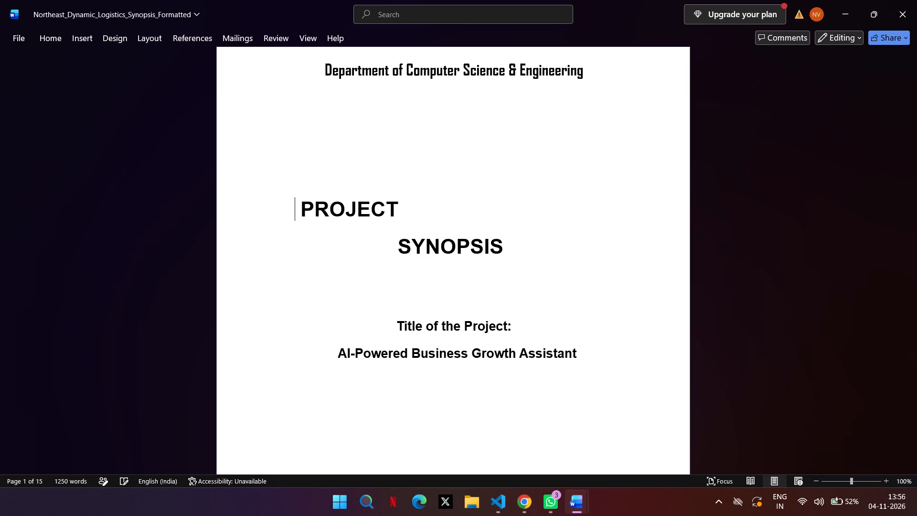
key(BackSpace)
key(BackSpace)
key(BackSpace)
key(BackSpace)
key(BackSpace)
key(BackSpace)
key(BackSpace)
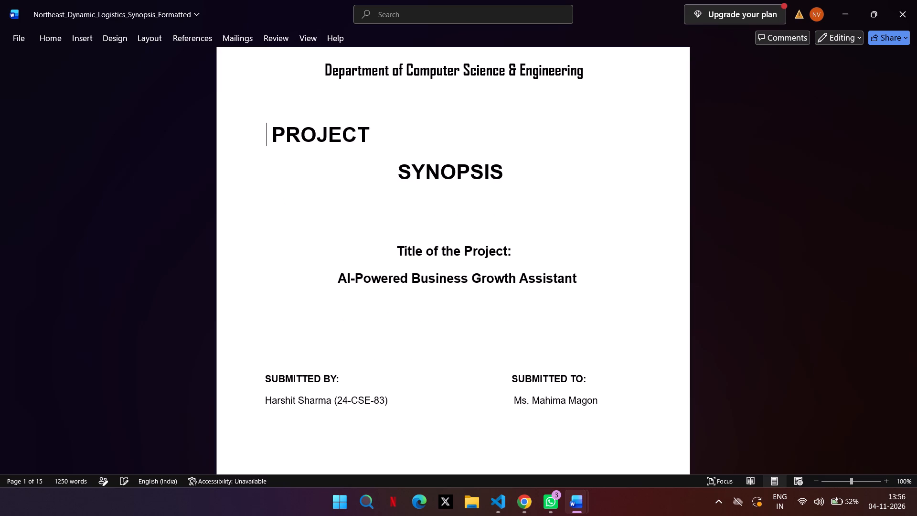
key(space)
key(space)
key(space)
key(space)
key(space)
key(space)
key(space)
key(space)
key(space)
key(space)
key(space)
key(space)
key(space)
key(space)
key(space)
key(space)
key(space)
key(space)
key(space)
key(space)
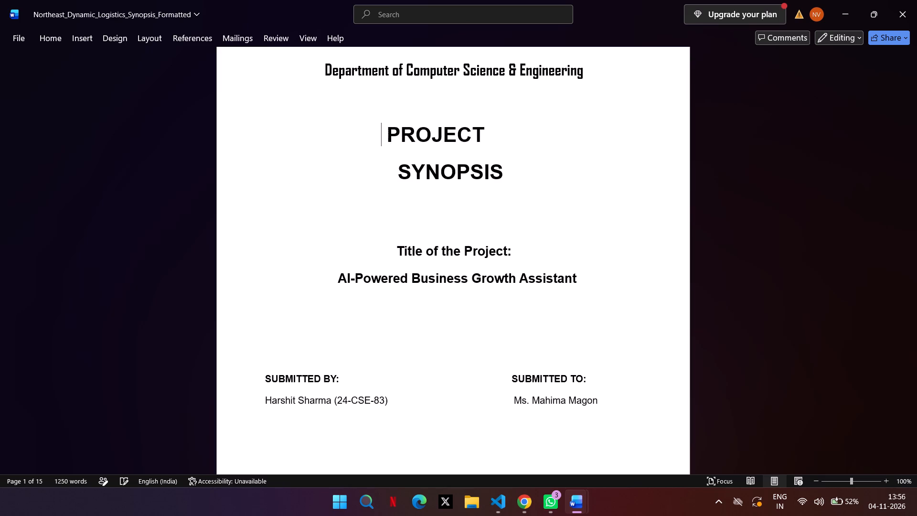
key(space)
key(space)
Check how the SUBMITTED BY and SUBMITTED TO details are laid out across the first two pages.
scroll(448, 291, down, 1)
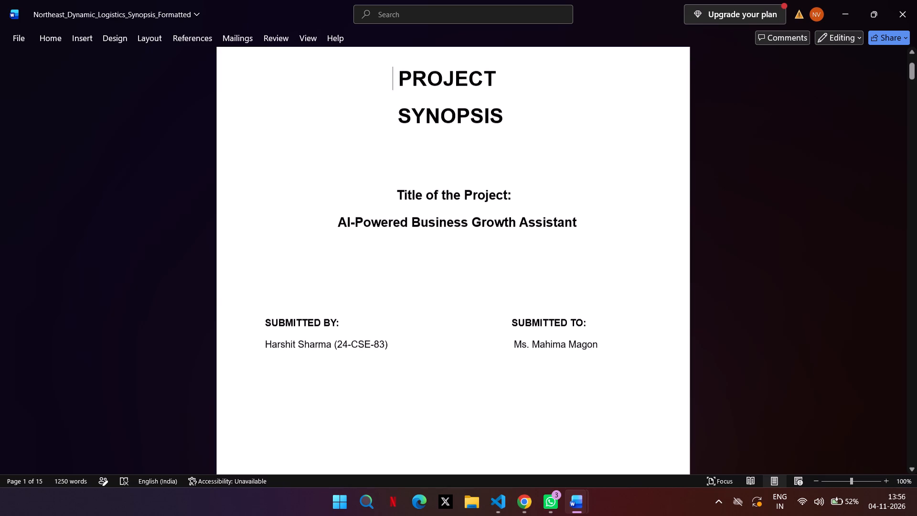
scroll(448, 291, down, 1)
click(410, 268)
scroll(410, 268, up, 1)
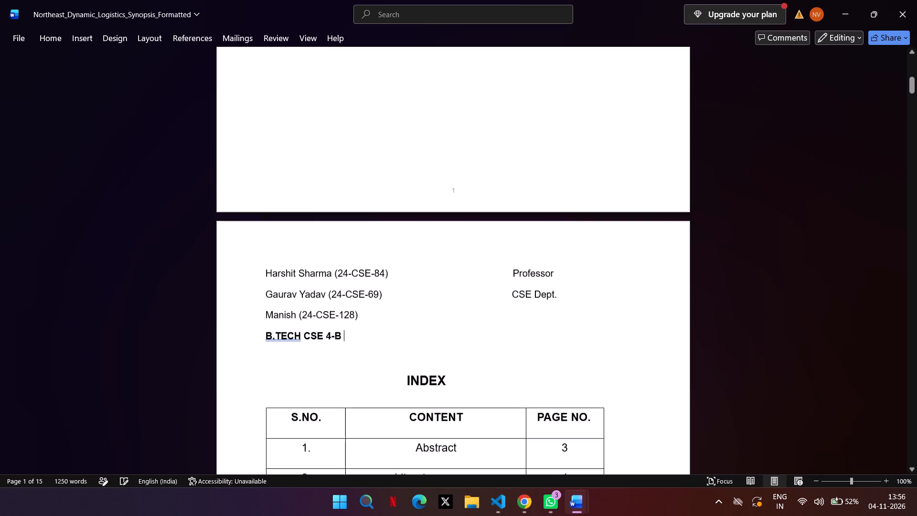
scroll(410, 268, up, 1)
click(341, 370)
scroll(341, 370, down, 1)
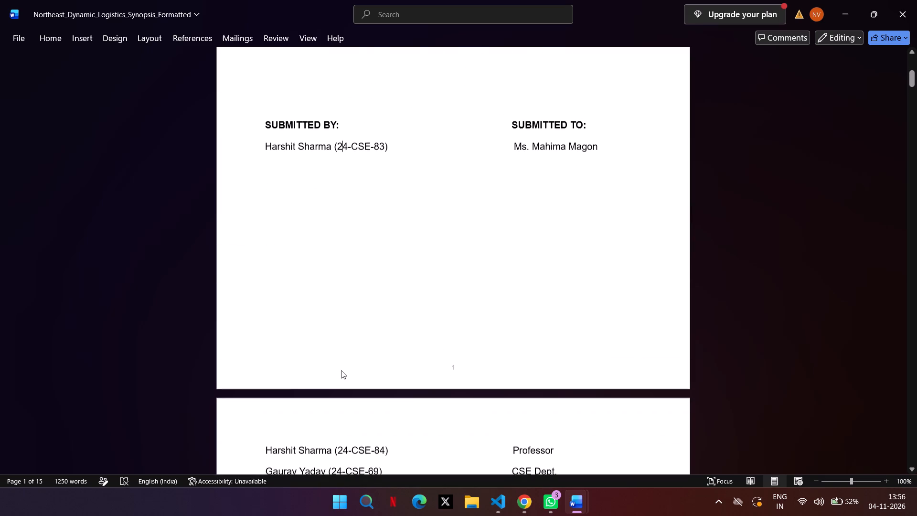
click(359, 287)
scroll(359, 287, down, 1)
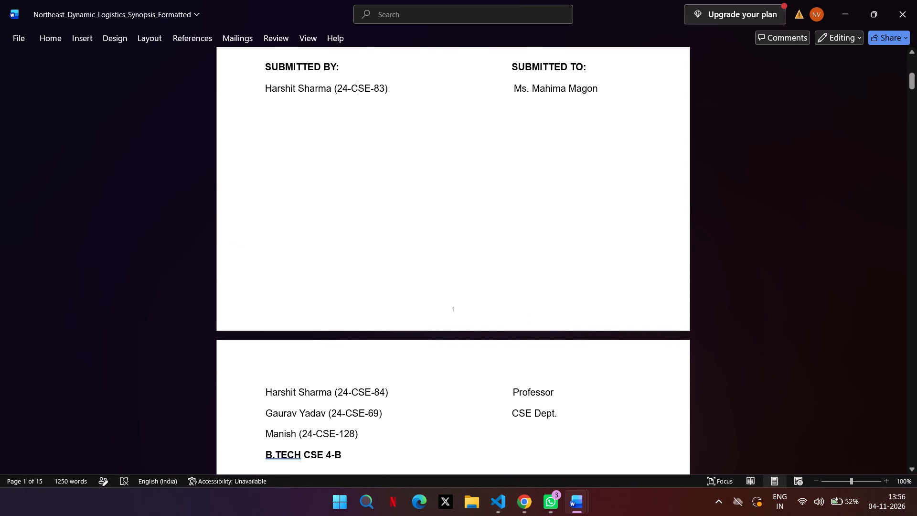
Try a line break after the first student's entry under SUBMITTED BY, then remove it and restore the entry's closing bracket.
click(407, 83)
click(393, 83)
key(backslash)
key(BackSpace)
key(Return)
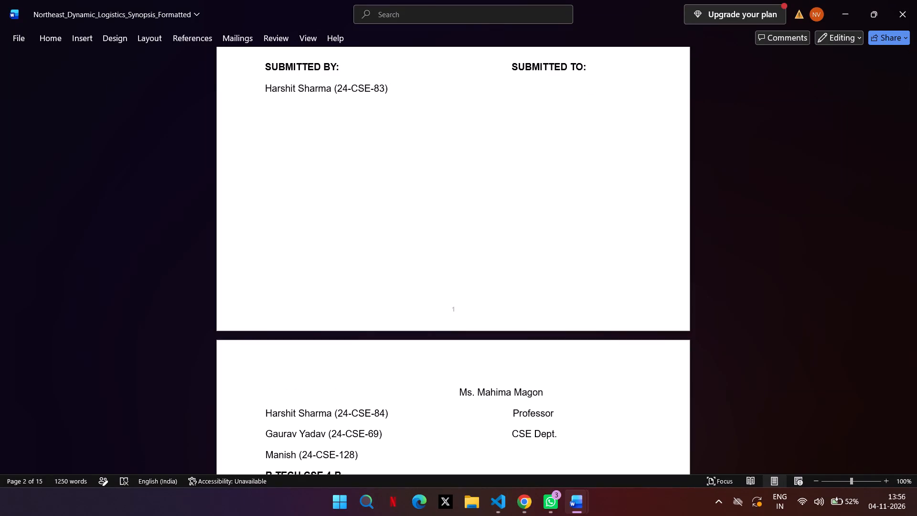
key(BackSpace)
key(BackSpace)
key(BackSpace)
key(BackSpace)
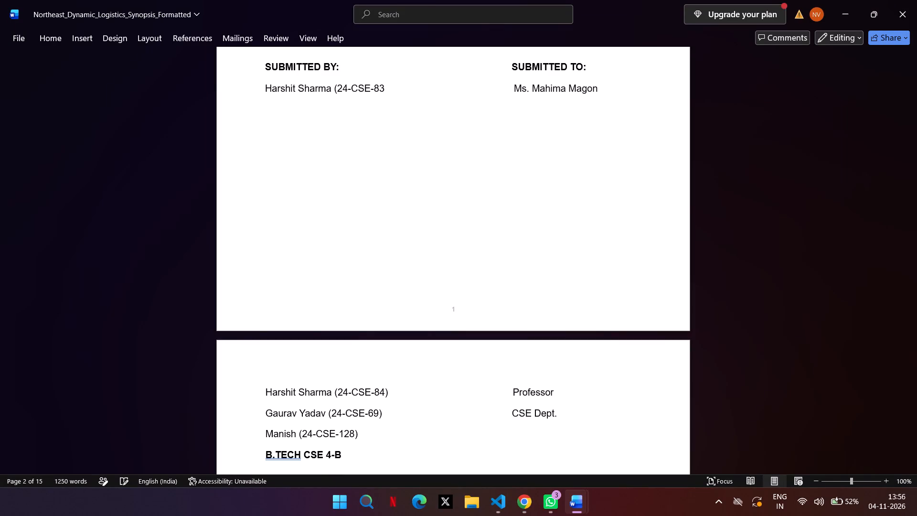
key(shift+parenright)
Switch to the AI-Powered Business Growth Assistant document and copy its ECHELON INSTITUTE OFTECHNOLOGY heading text.
scroll(395, 79, up, 1)
scroll(382, 208, up, 1)
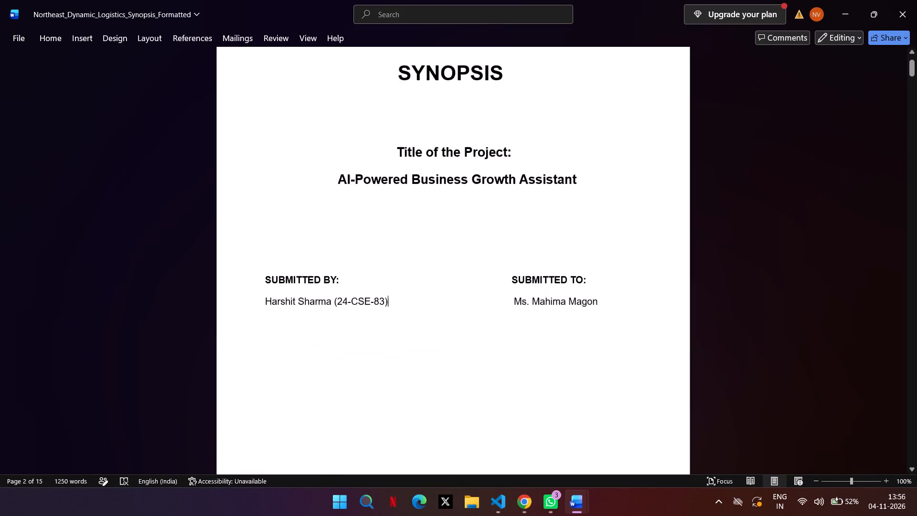
scroll(382, 208, up, 2)
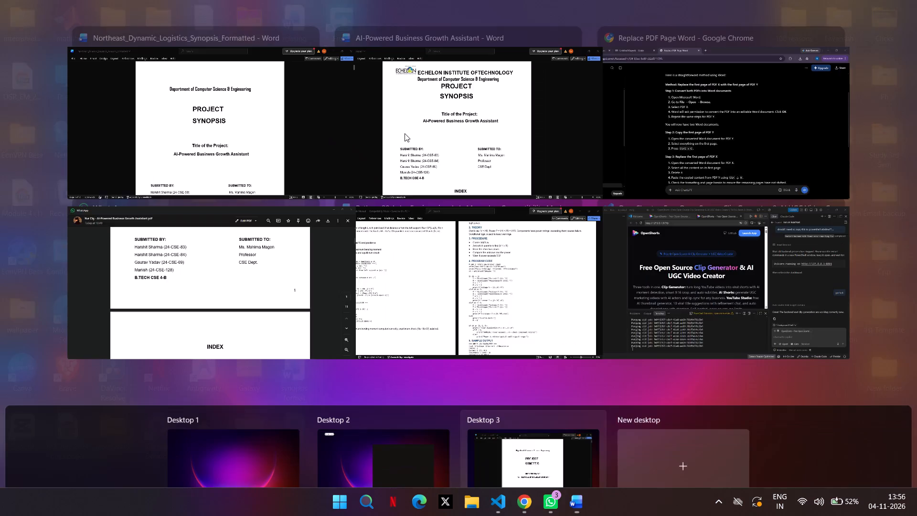
click(489, 106)
scroll(339, 90, up, 1)
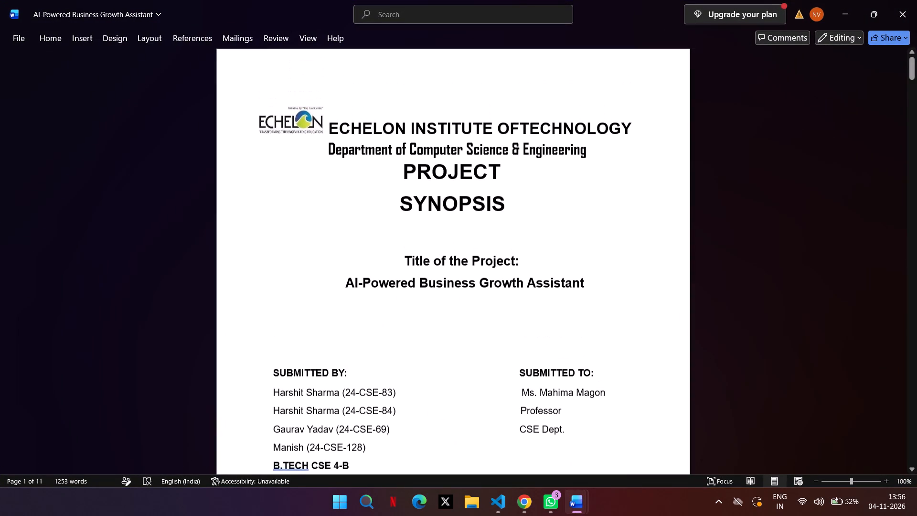
drag(331, 131, 396, 133)
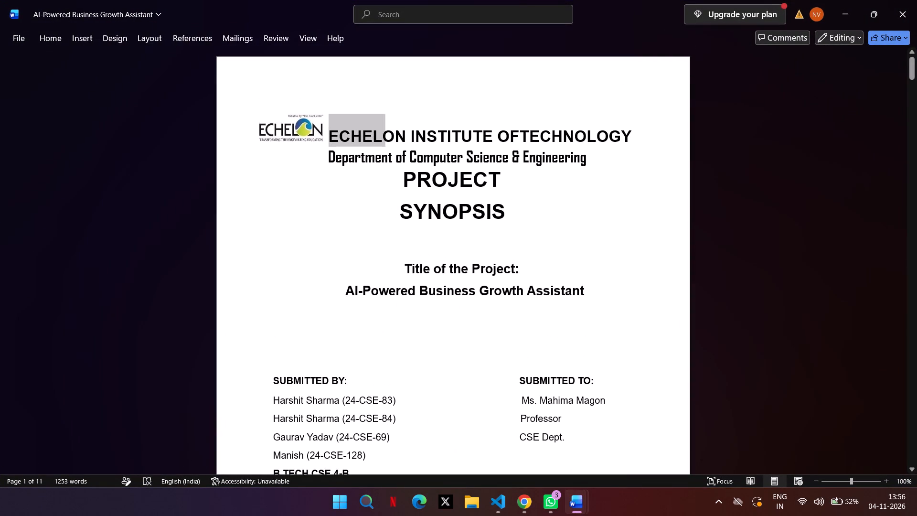
drag(396, 133, 591, 121)
key(ctrl+c)
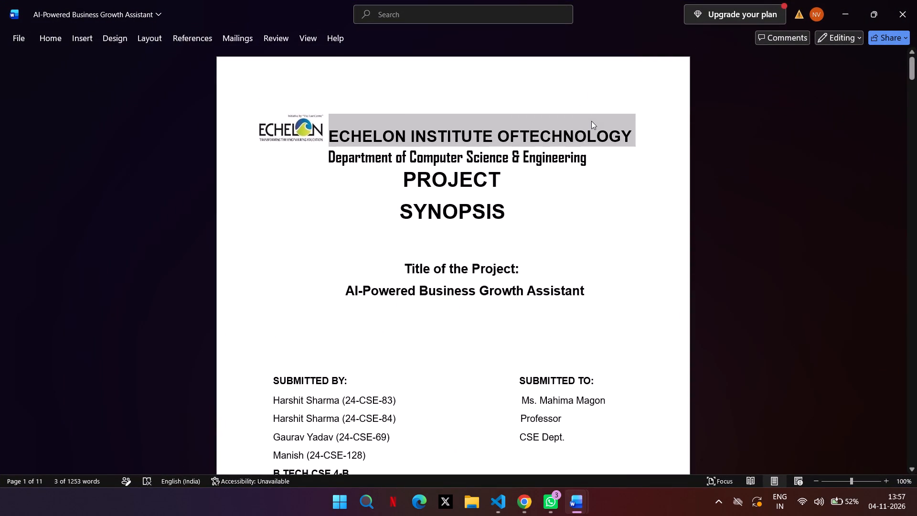
Switch to the Northeast Dynamic Logistics synopsis and indent the blank line above Department of Computer Science & Engineering with 20 spaces.
click(547, 113)
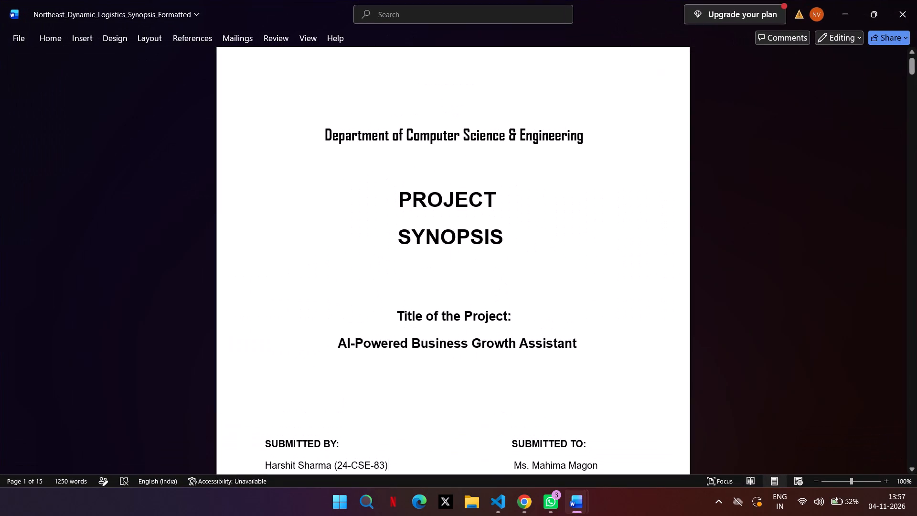
click(394, 110)
key(space)
key(space)
key(space)
key(space)
key(space)
key(space)
key(space)
key(space)
key(space)
key(space)
key(space)
key(space)
key(space)
key(space)
key(space)
key(space)
key(space)
key(space)
key(space)
key(space)
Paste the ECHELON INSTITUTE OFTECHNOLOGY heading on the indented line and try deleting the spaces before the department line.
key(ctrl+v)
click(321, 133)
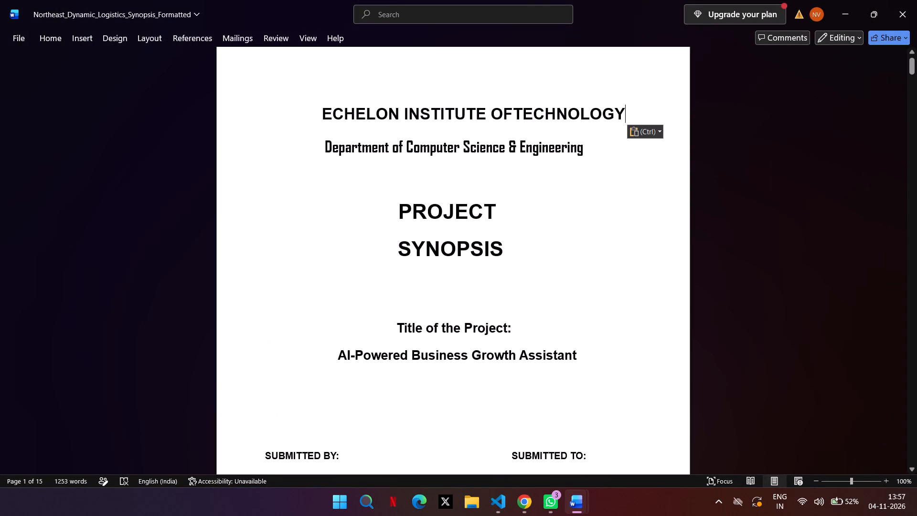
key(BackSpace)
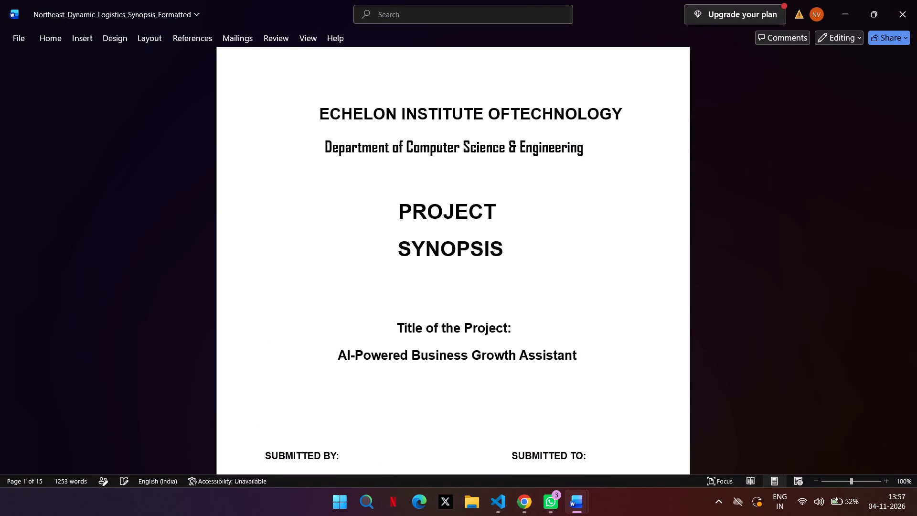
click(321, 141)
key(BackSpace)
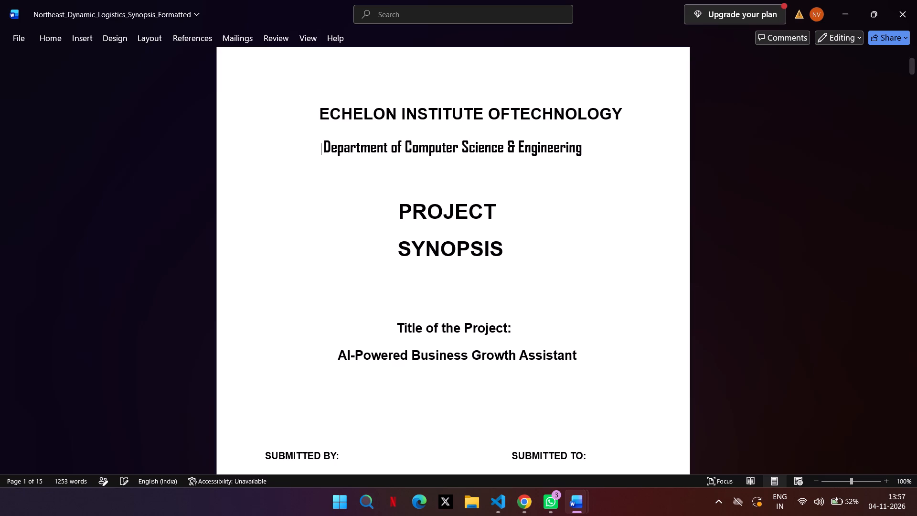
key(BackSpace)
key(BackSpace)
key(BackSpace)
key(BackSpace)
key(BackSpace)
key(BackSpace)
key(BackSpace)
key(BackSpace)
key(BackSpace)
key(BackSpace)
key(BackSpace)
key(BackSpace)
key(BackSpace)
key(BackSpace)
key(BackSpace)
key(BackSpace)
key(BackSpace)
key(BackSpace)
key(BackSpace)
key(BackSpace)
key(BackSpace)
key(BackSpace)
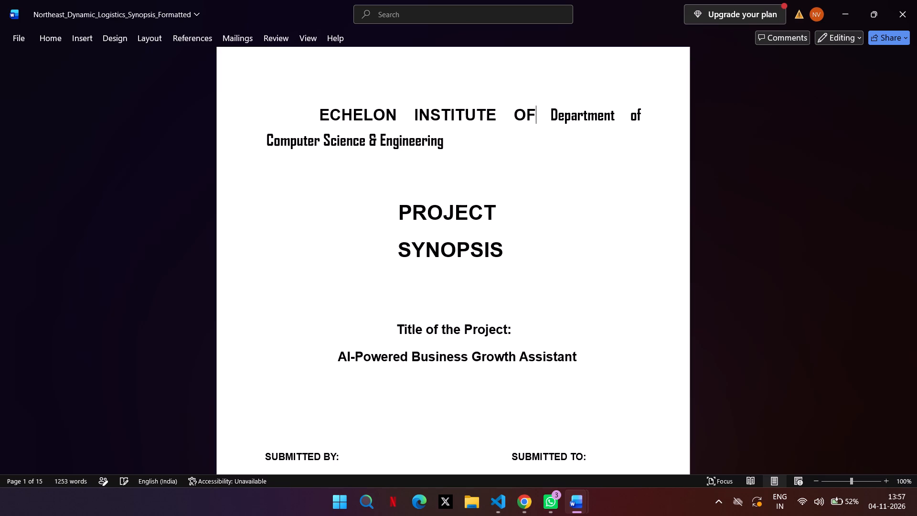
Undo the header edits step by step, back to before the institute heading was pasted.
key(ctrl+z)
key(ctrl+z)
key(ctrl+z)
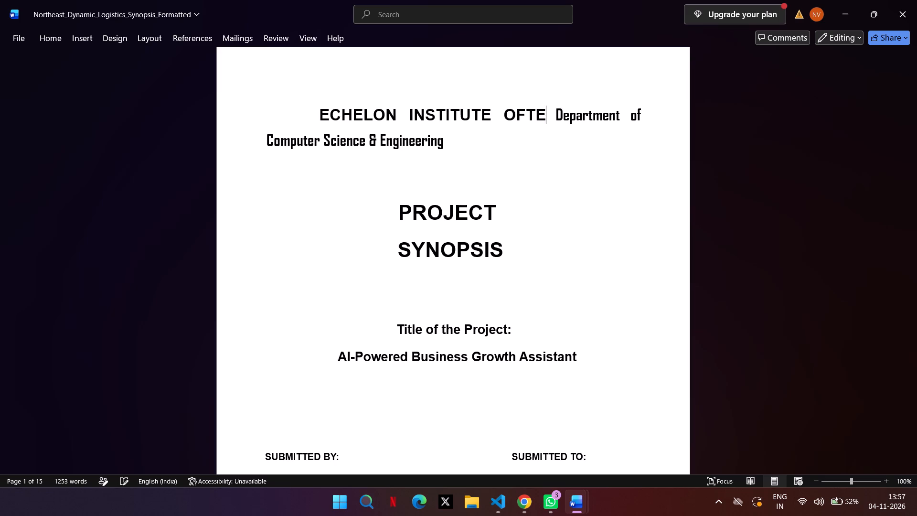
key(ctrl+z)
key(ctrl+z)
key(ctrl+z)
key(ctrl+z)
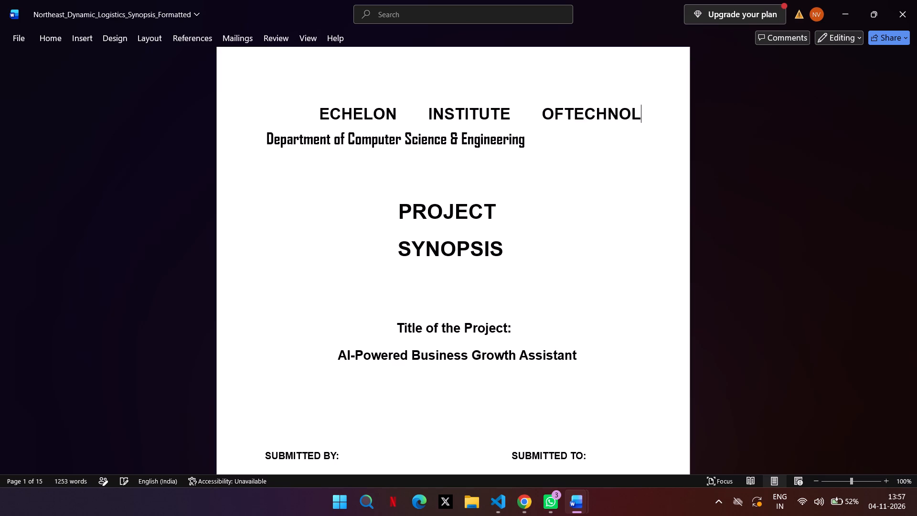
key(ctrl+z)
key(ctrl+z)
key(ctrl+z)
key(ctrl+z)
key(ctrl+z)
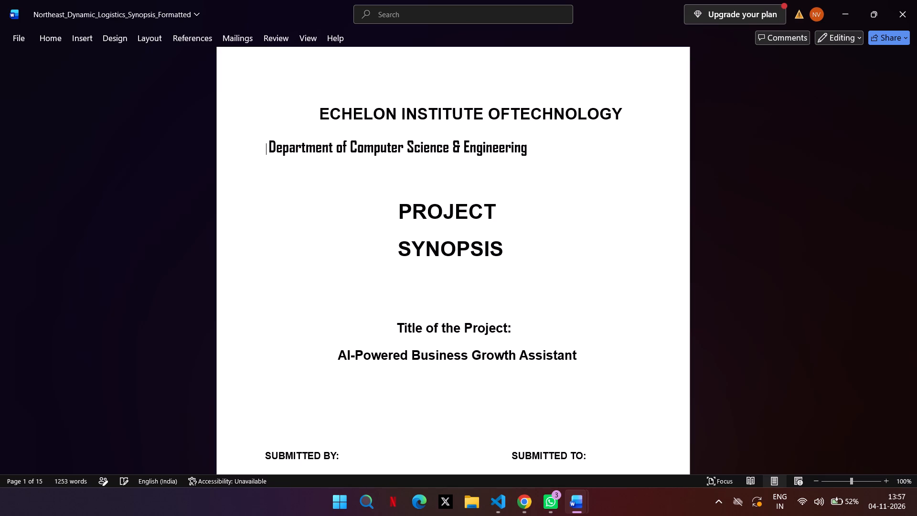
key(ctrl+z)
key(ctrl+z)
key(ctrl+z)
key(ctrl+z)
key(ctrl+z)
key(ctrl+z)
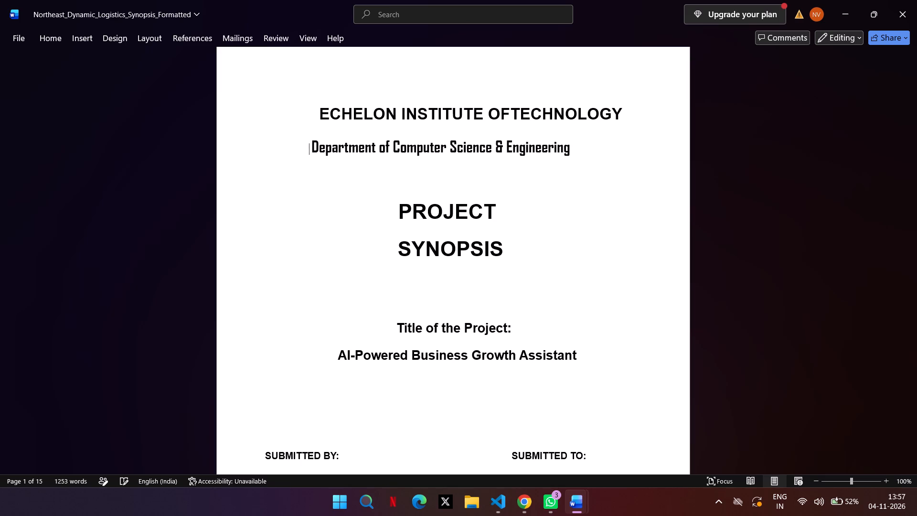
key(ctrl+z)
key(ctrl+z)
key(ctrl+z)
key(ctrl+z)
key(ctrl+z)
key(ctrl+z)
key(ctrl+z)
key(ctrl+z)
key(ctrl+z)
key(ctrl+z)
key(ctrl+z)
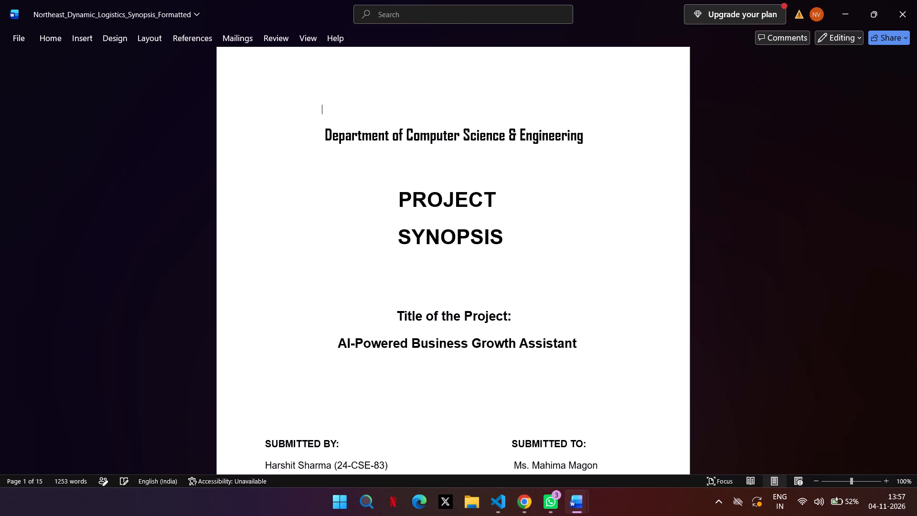
Paste the institute heading above the department line and insert a space so it reads ECHELON INSTITUTE OF TECHNOLOGY.
scroll(379, 227, up, 1)
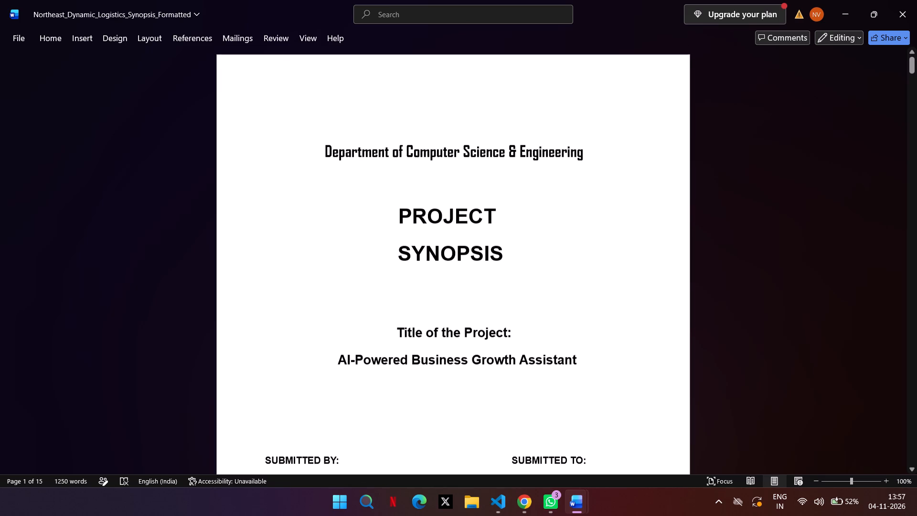
key(ctrl+v)
ctrl+click(368, 116)
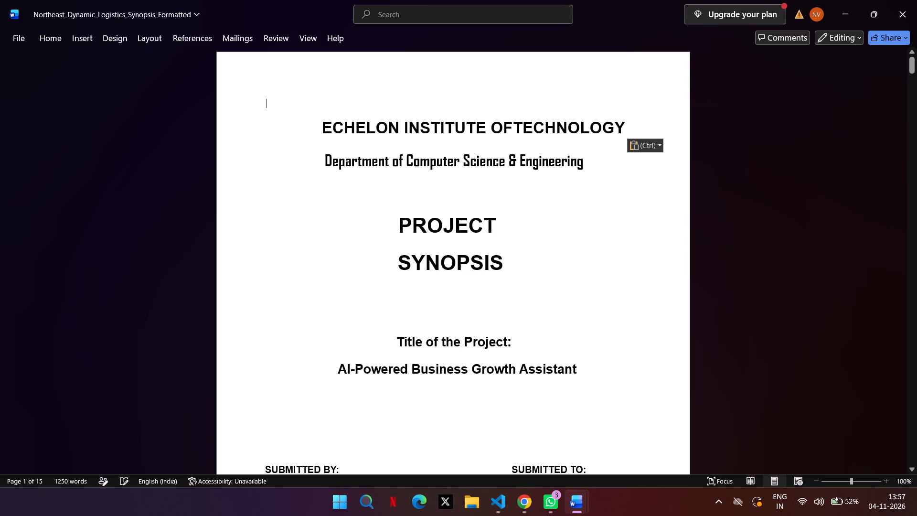
click(516, 118)
click(514, 126)
key(space)
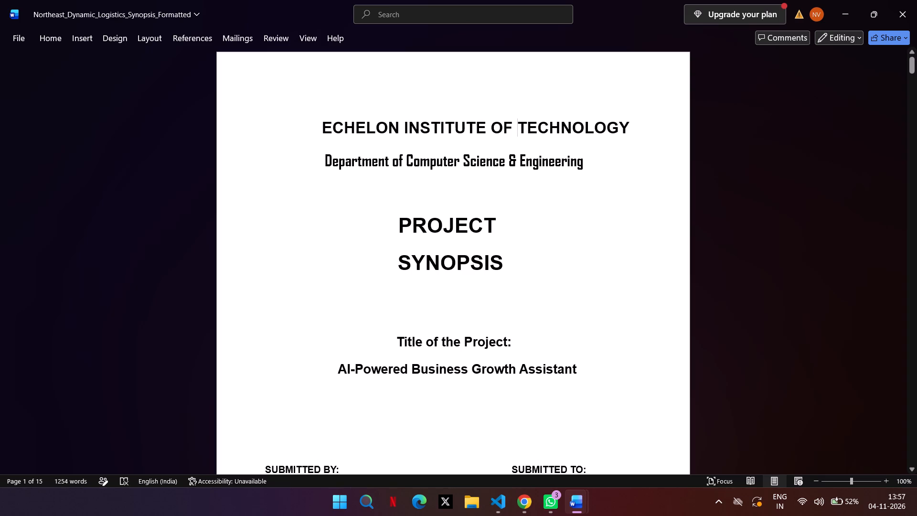
Switch to the AI-Powered Business Growth Assistant document and copy the Echelon logo beside its institute heading.
click(512, 143)
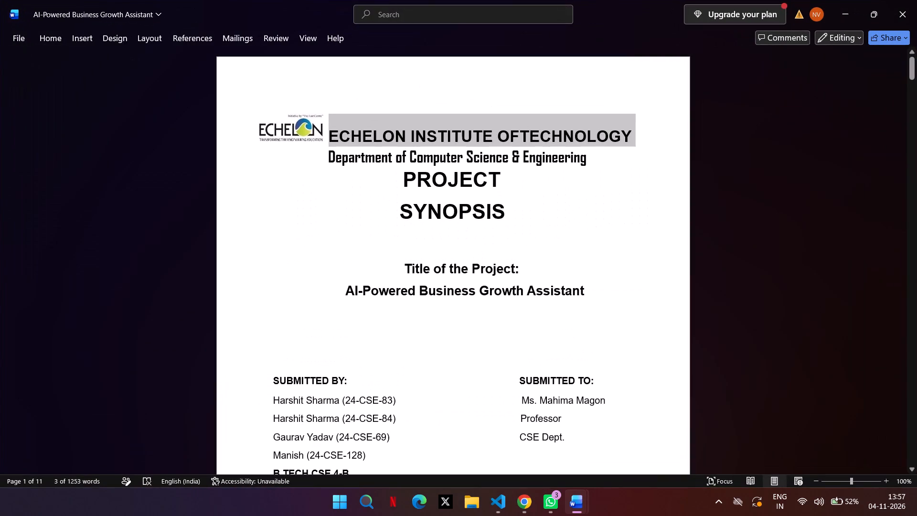
click(318, 136)
click(320, 133)
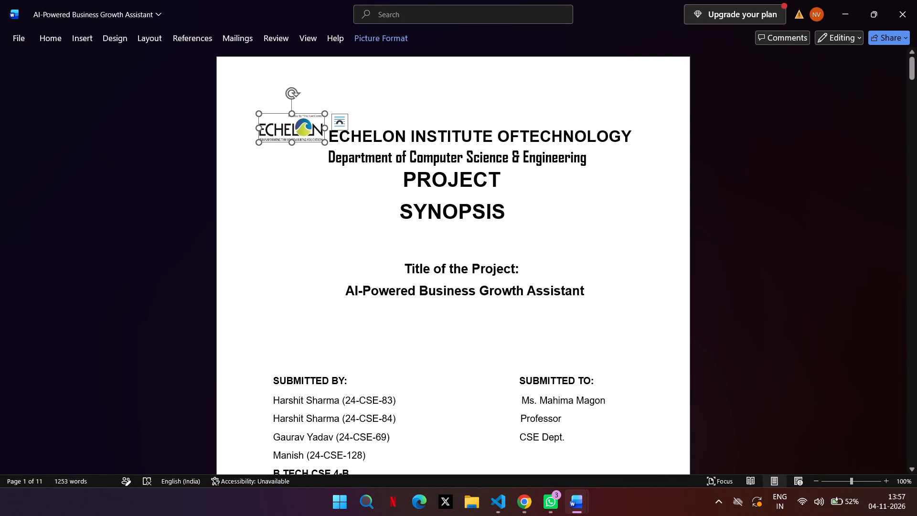
click(320, 133)
key(ctrl+c)
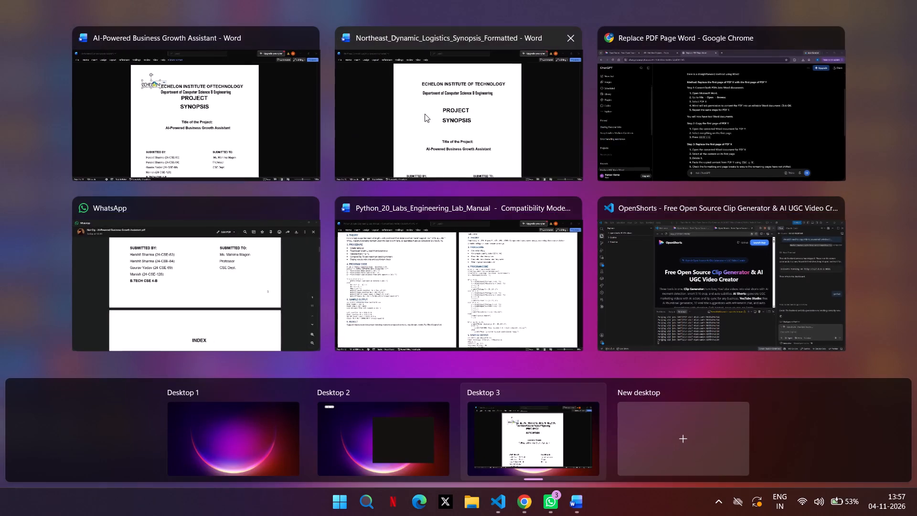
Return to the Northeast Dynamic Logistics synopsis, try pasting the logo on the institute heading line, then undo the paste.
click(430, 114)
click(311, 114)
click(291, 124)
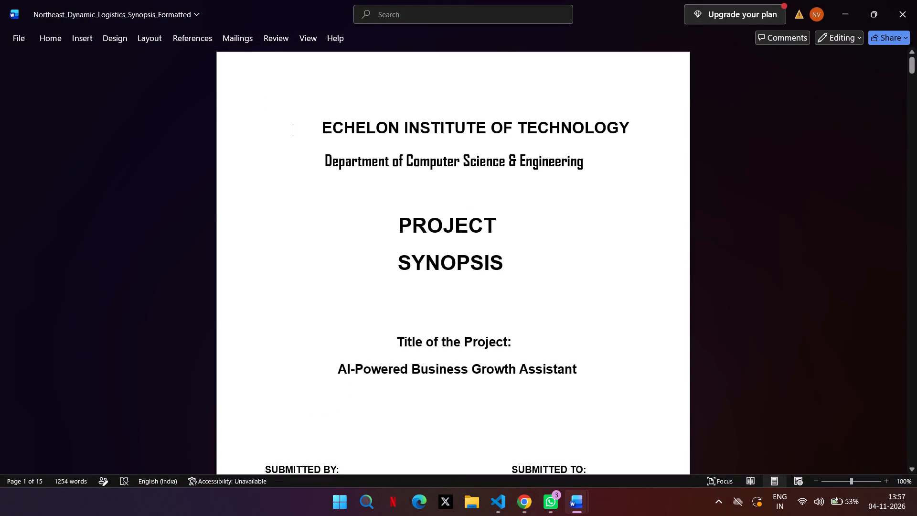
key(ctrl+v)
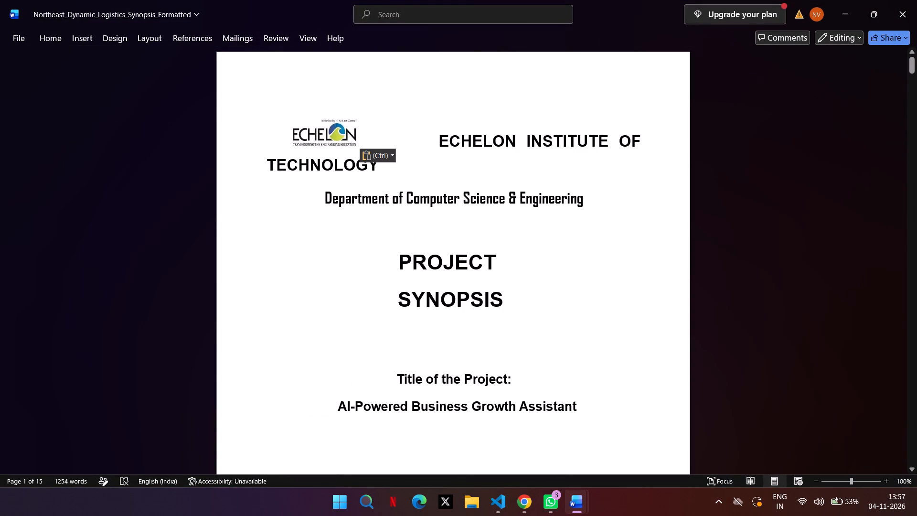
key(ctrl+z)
Paste the Echelon logo on the blank line above the ECHELON INSTITUTE OF TECHNOLOGY heading.
click(253, 118)
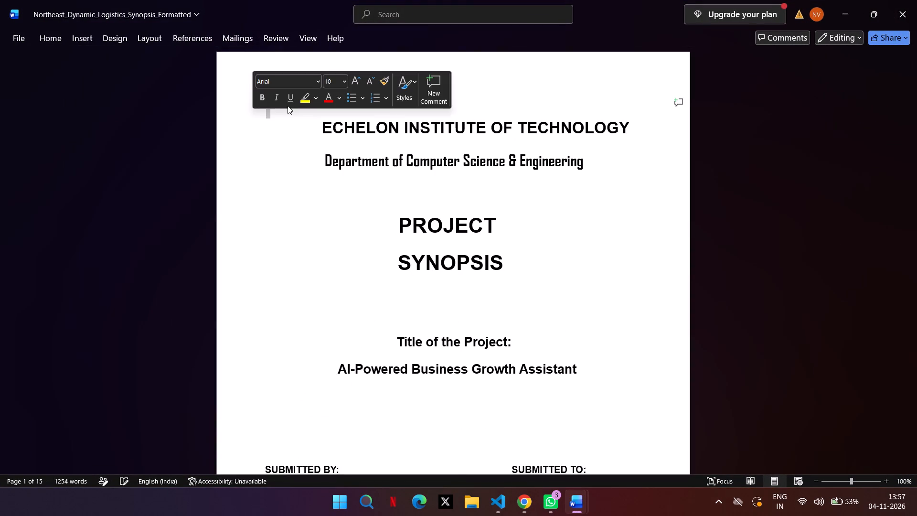
click(295, 118)
click(269, 105)
click(261, 92)
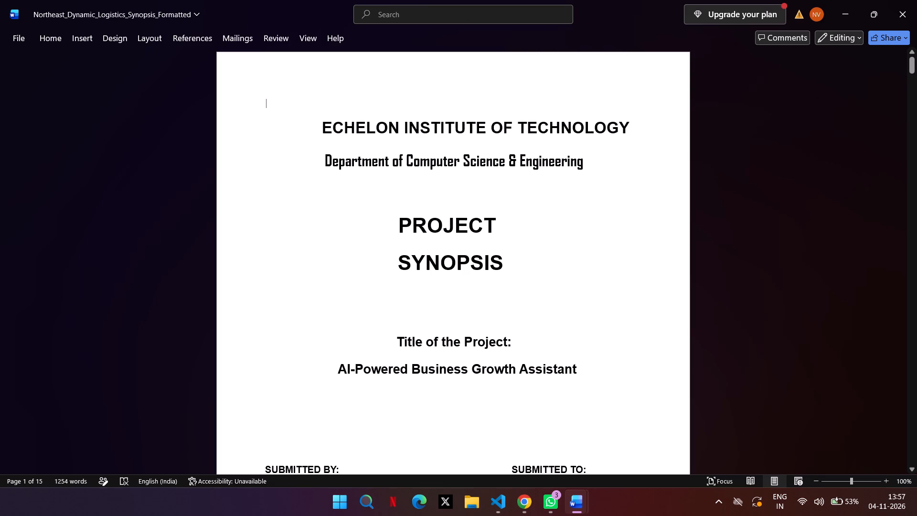
key(ctrl+v)
click(395, 119)
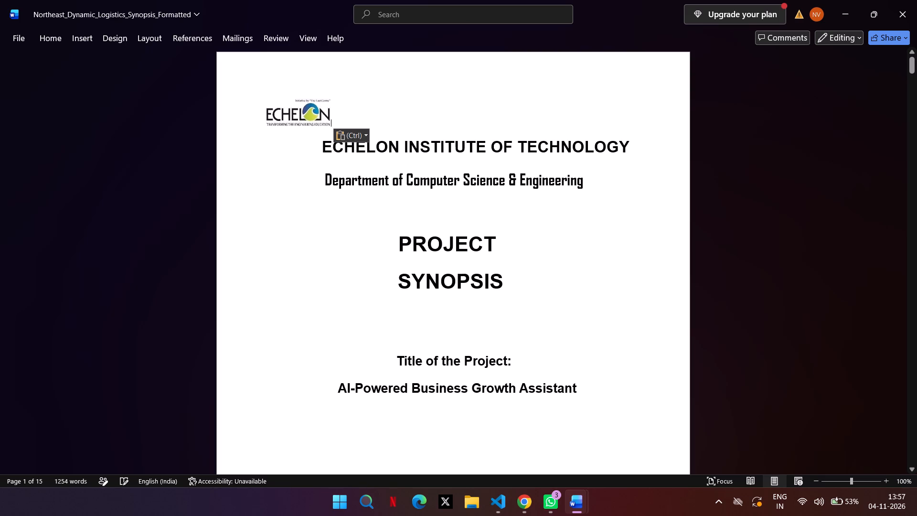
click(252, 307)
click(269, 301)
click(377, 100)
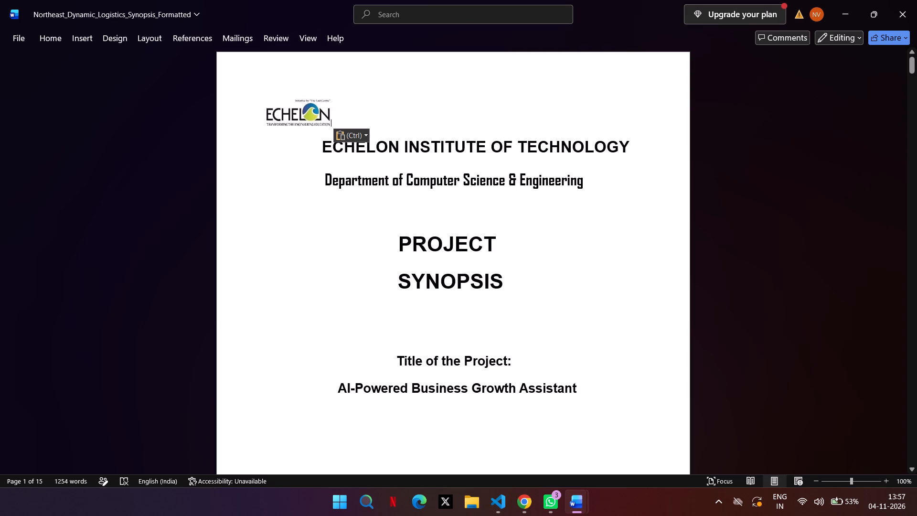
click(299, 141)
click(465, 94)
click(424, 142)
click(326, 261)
Compare the header with the AI-Powered Business Growth Assistant document and check the SUBMITTED BY, SUBMITTED TO and INDEX layout across the first two pages.
scroll(357, 250, down, 2)
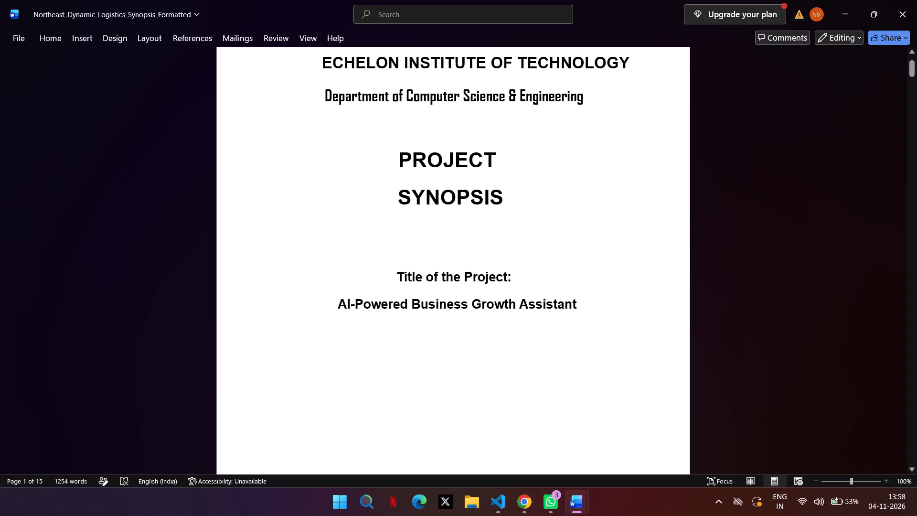
click(506, 120)
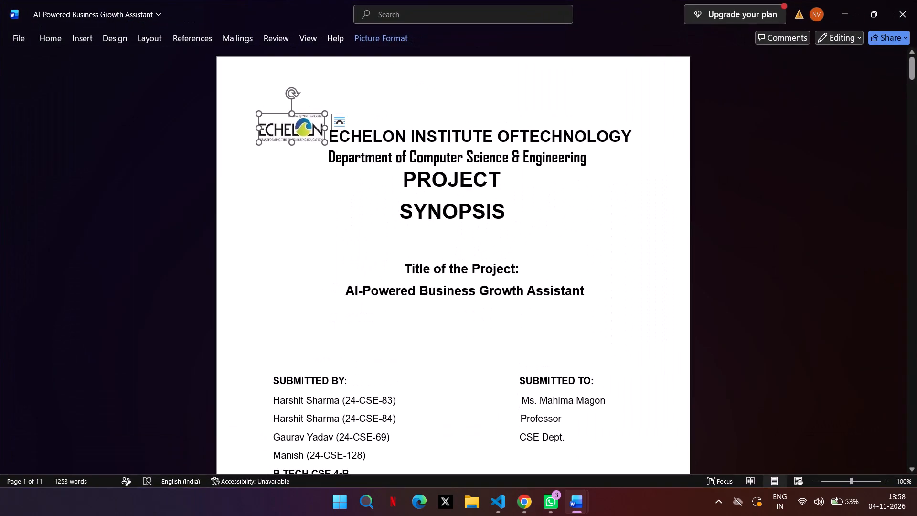
click(472, 137)
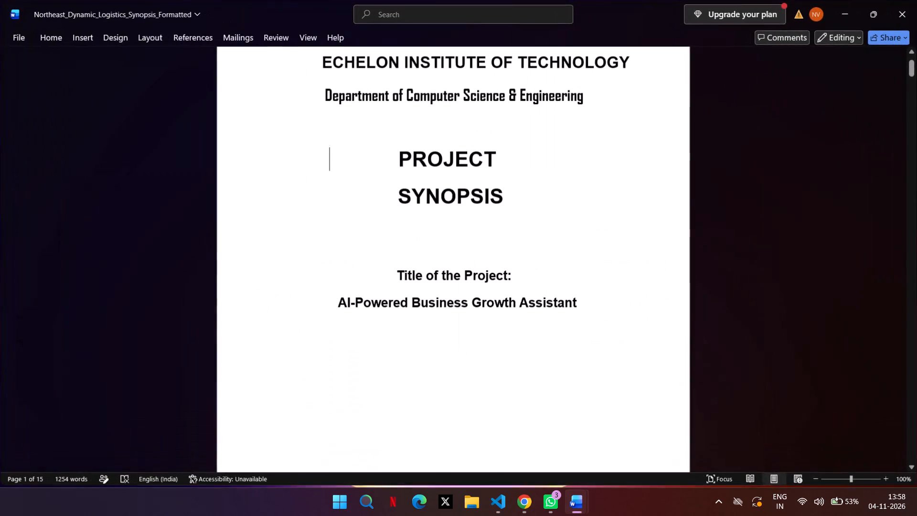
scroll(449, 245, down, 1)
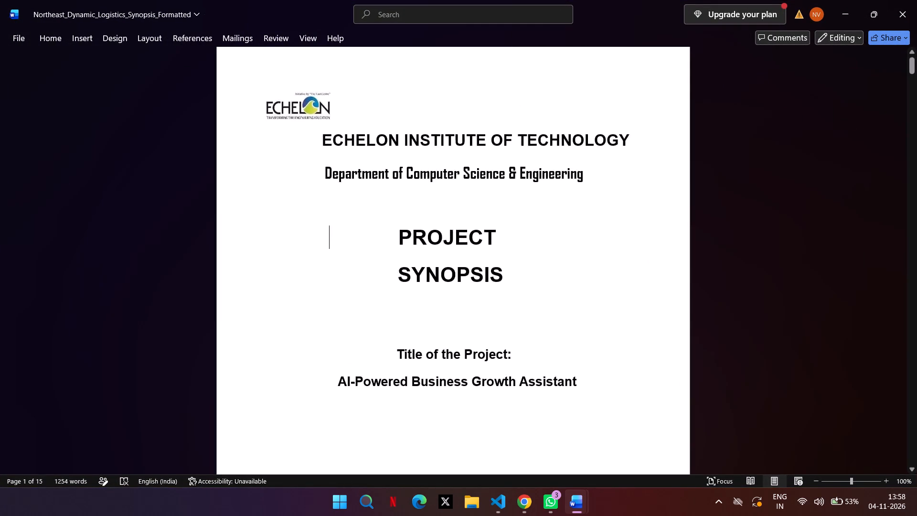
scroll(449, 245, down, 2)
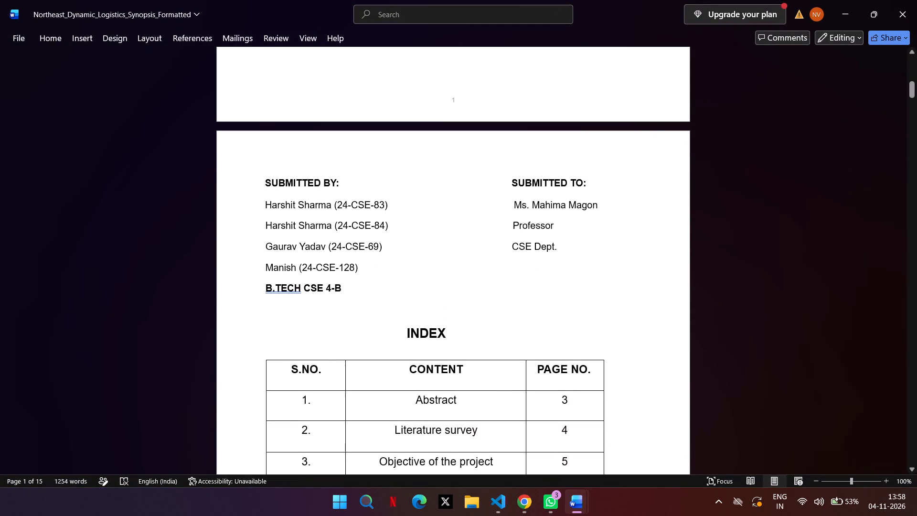
scroll(449, 245, down, 1)
click(387, 247)
scroll(387, 247, up, 1)
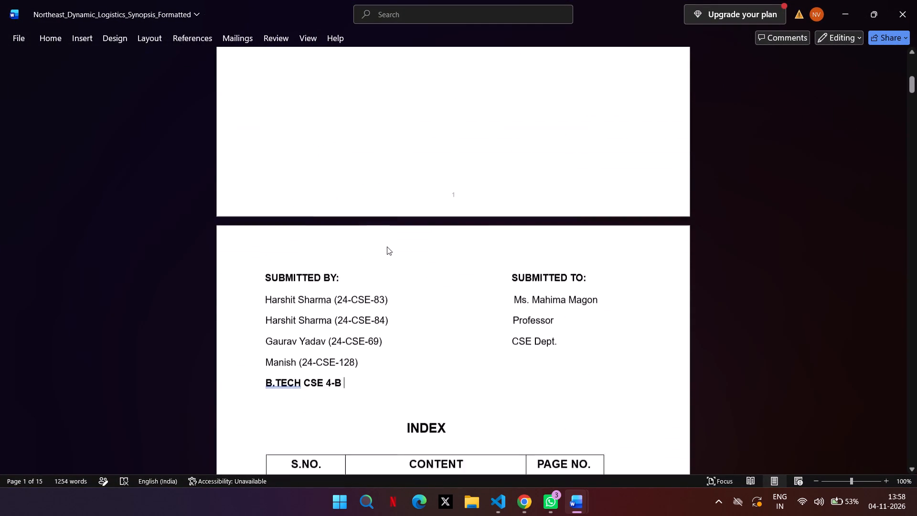
scroll(387, 247, up, 2)
scroll(387, 247, down, 2)
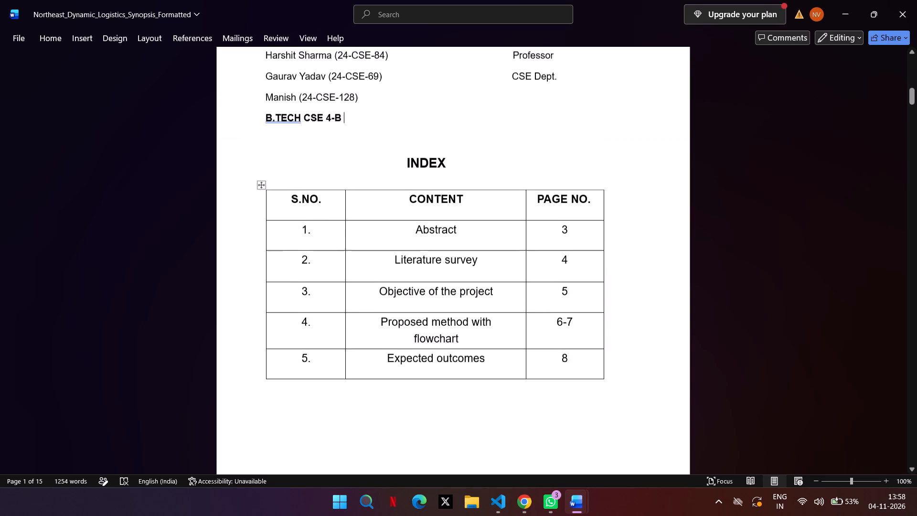
scroll(341, 126, up, 2)
click(326, 169)
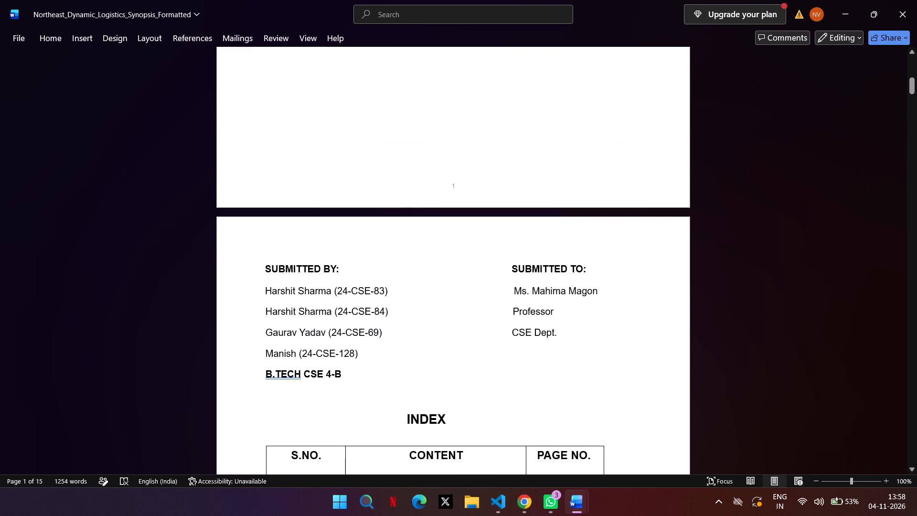
Delete the blank lines between the project title AI-Powered Business Growth Assistant and the SUBMITTED BY block, keeping the title text intact.
scroll(326, 169, up, 1)
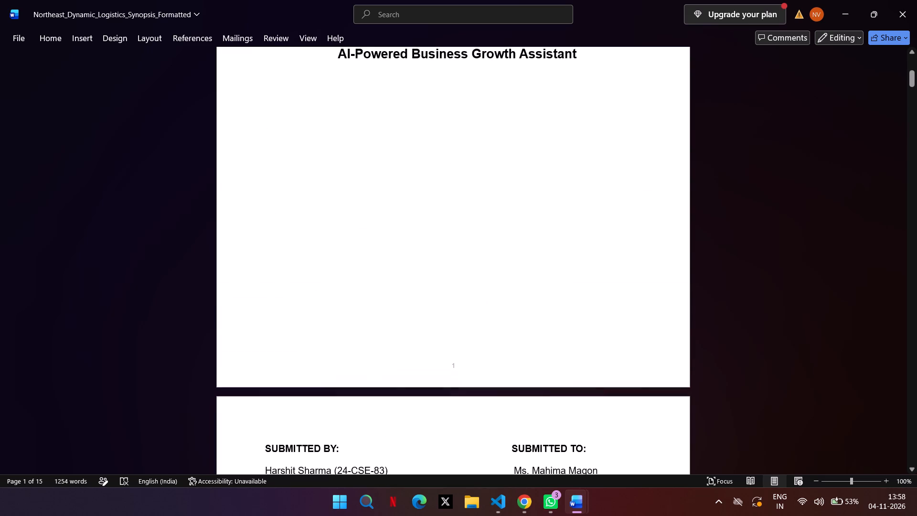
key(Down)
key(Up)
key(Down)
key(Down)
key(Down)
key(Up)
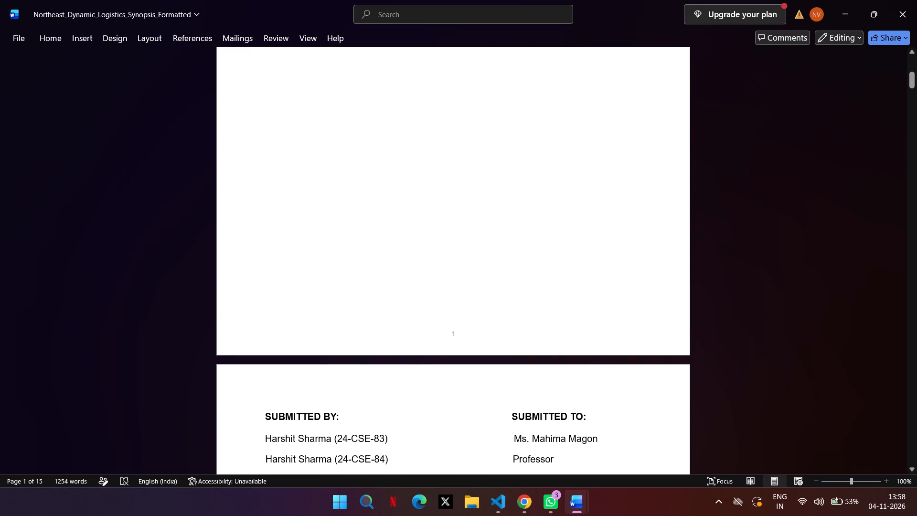
key(Up)
key(Up)
key(Up)
key(BackSpace)
key(BackSpace)
key(BackSpace)
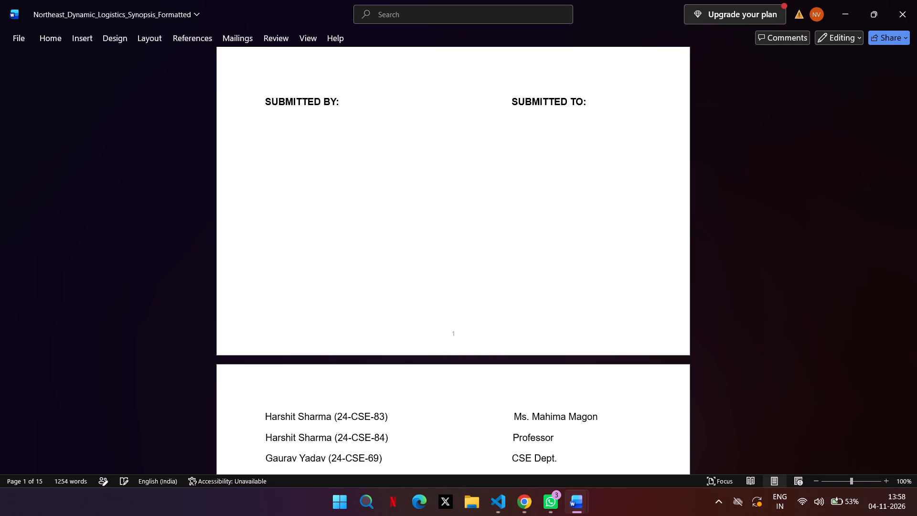
key(BackSpace)
key(BackSpace)
key(BackSpace)
key(BackSpace)
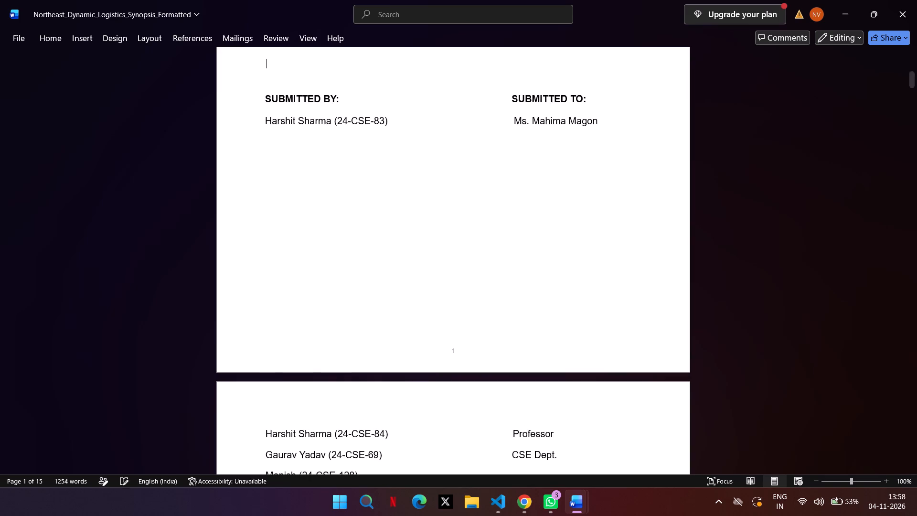
key(BackSpace)
key(BackSpace)
key(BackSpace)
key(BackSpace)
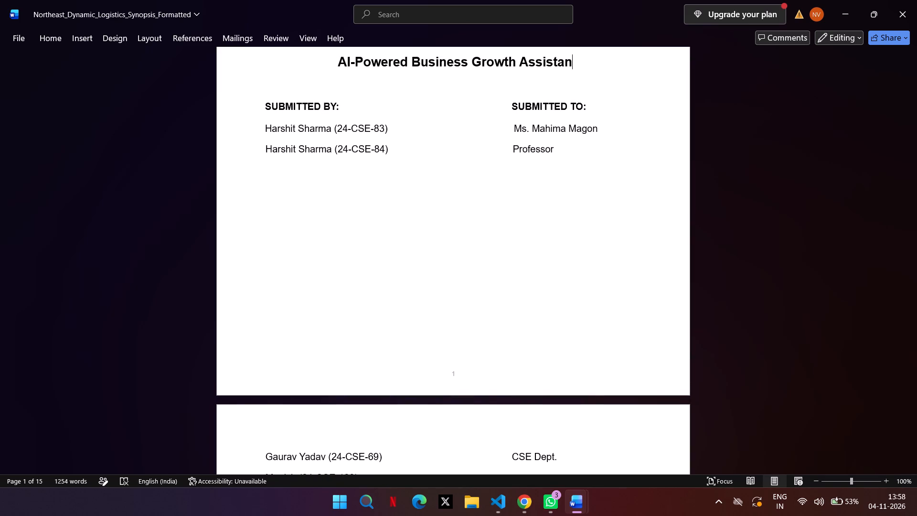
key(t)
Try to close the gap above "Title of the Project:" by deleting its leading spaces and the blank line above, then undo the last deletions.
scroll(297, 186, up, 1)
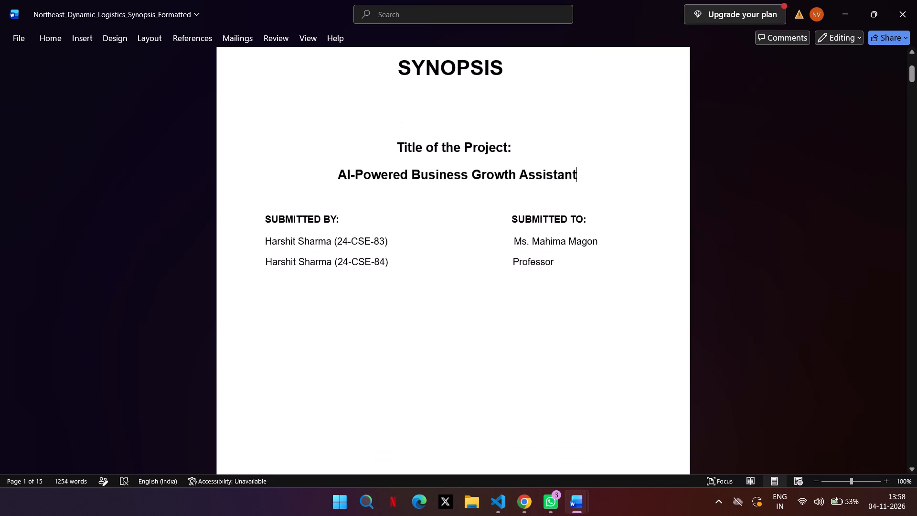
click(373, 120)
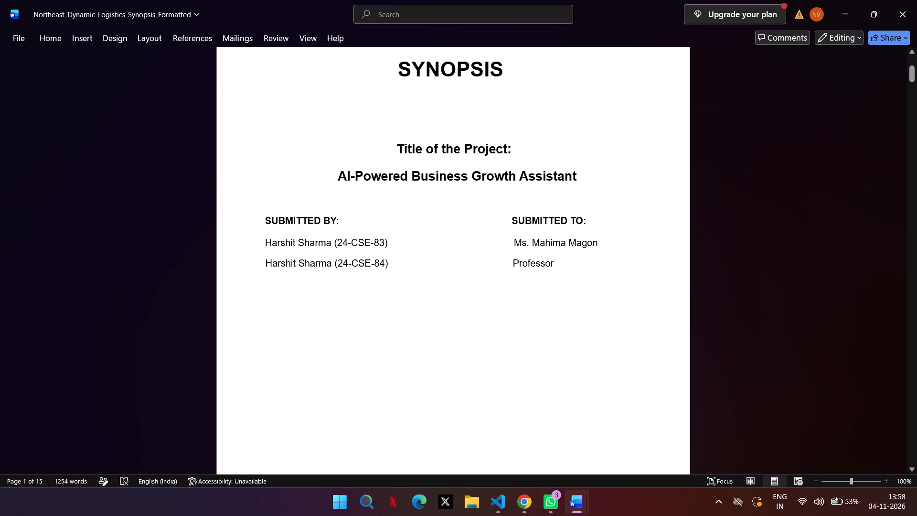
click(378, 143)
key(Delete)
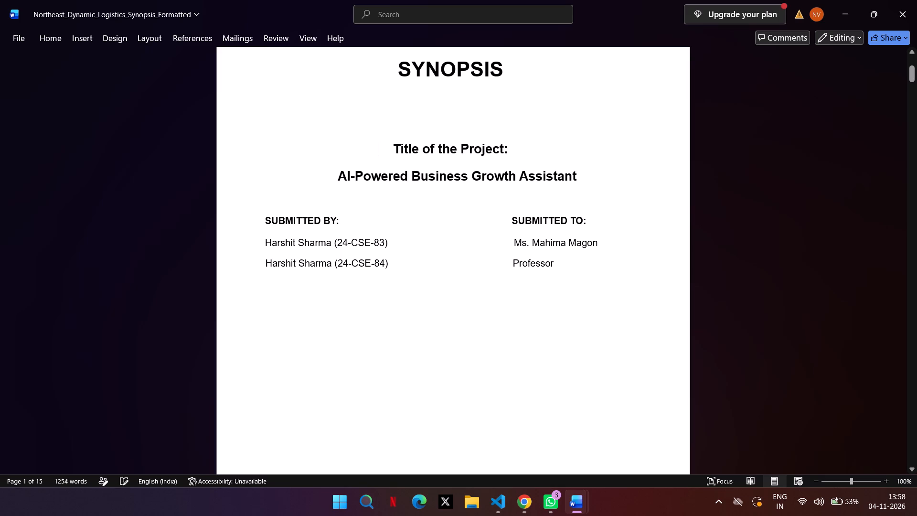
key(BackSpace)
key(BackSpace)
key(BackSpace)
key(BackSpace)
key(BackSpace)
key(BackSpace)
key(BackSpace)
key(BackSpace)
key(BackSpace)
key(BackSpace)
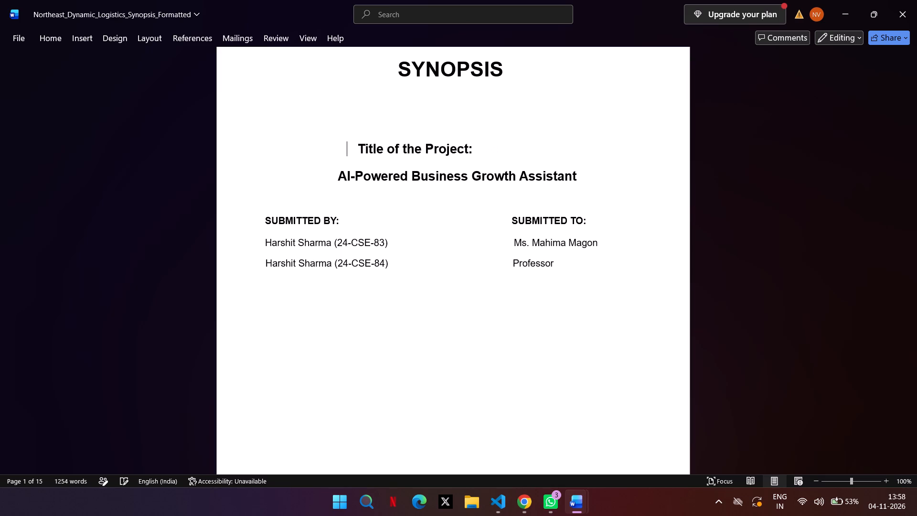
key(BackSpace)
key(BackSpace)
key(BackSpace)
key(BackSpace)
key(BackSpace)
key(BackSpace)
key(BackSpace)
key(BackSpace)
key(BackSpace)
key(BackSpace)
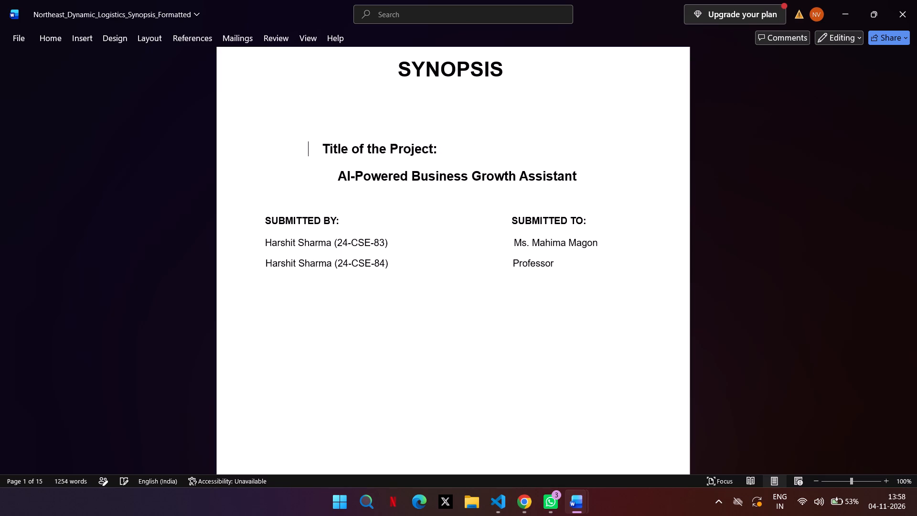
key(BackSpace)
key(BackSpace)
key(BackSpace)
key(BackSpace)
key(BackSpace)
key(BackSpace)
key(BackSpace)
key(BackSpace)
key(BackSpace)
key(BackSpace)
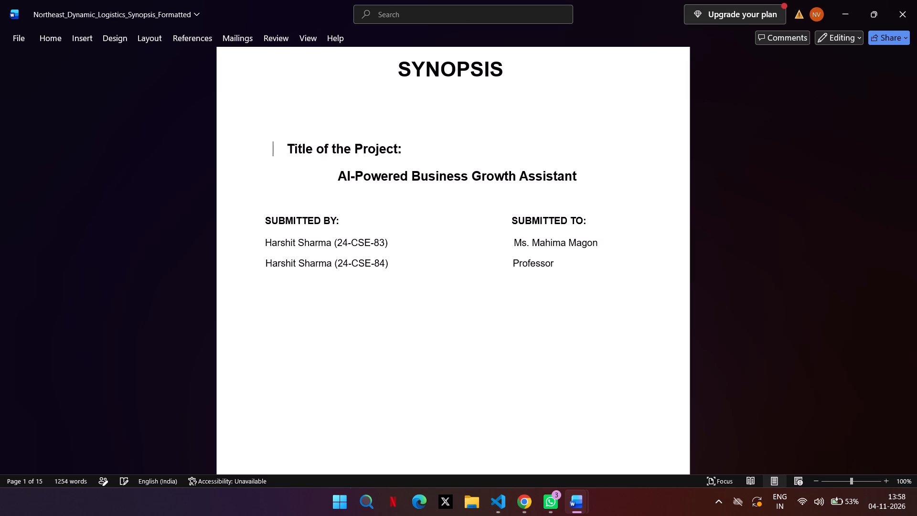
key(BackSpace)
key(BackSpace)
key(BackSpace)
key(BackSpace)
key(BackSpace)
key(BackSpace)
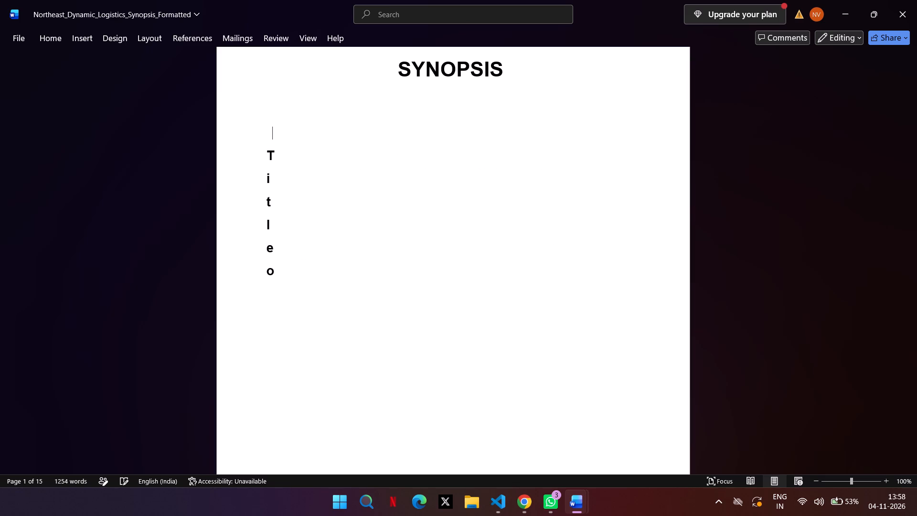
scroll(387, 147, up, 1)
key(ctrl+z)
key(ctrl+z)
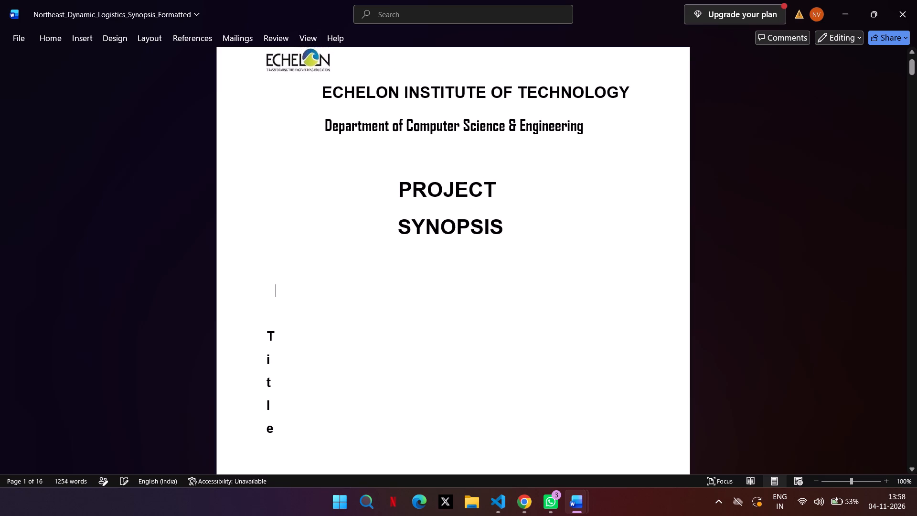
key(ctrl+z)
Add leading spaces before "Title of the Project:" until it sits roughly centred above the project title.
key(space)
key(space)
key(space)
key(space)
key(space)
key(space)
key(space)
key(space)
key(space)
key(space)
key(space)
key(space)
key(space)
key(space)
key(space)
key(space)
key(space)
key(space)
key(space)
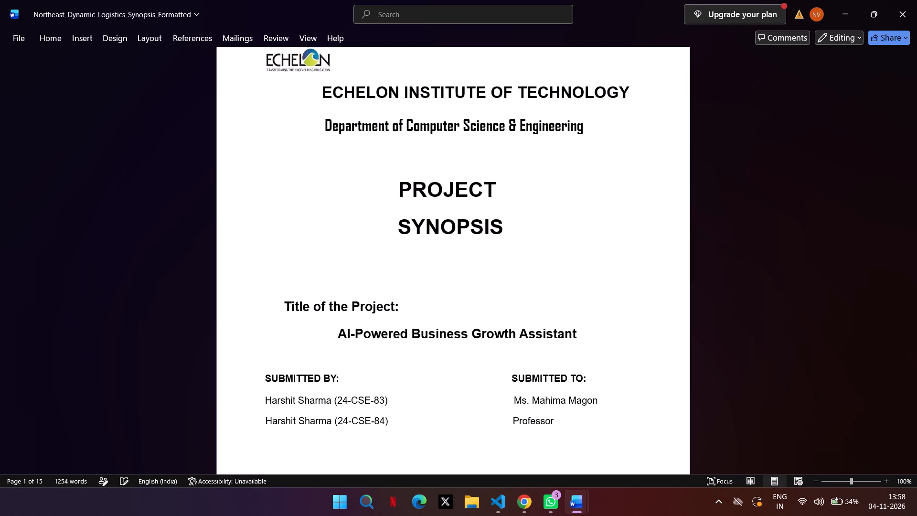
key(space)
key(space)
key(space)
key(space)
key(space)
key(space)
key(space)
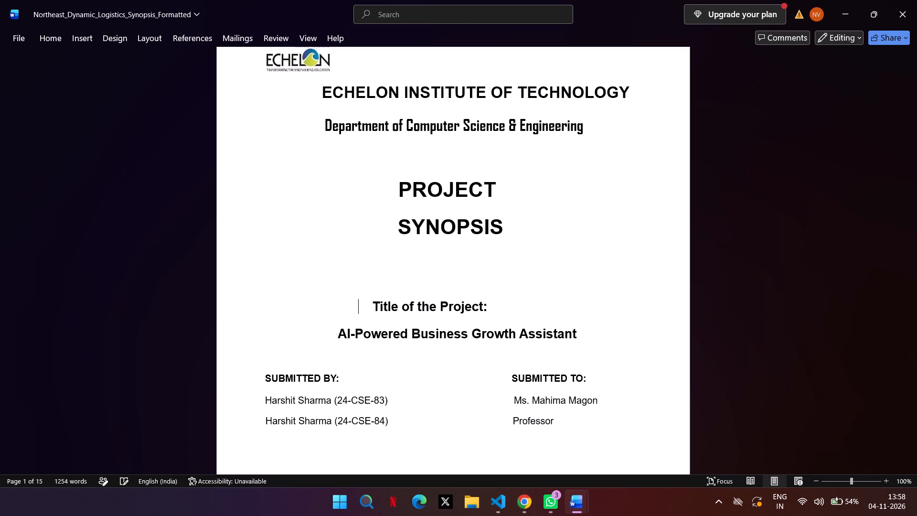
key(space)
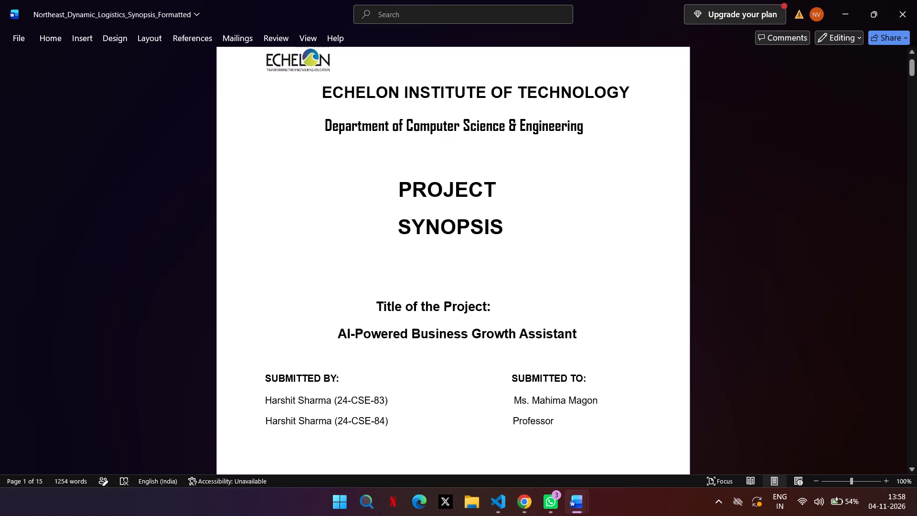
Delete the leading spaces and blank line before the PROJECT heading so it sits directly beneath the Department of Computer Science & Engineering line.
drag(411, 141, 390, 179)
click(390, 179)
key(BackSpace)
key(BackSpace)
key(BackSpace)
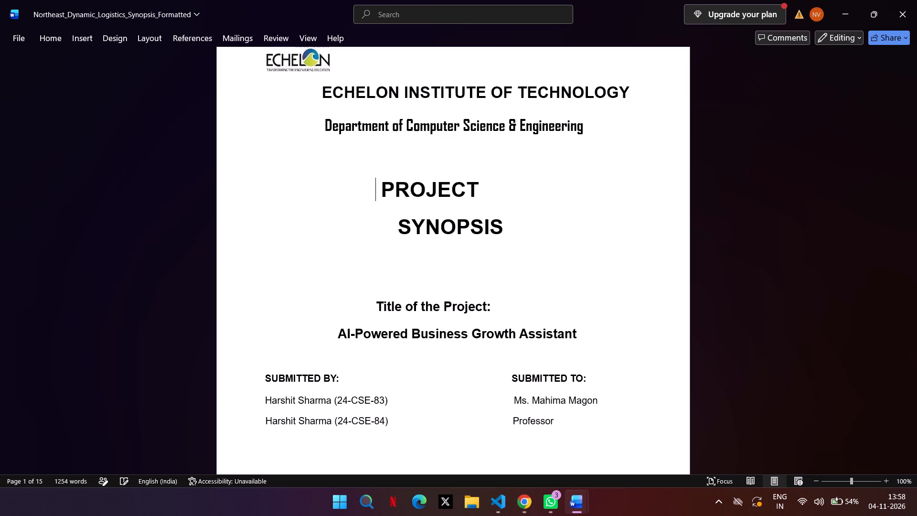
key(BackSpace)
key(BackSpace)
key(BackSpace)
key(BackSpace)
key(BackSpace)
key(BackSpace)
key(BackSpace)
key(BackSpace)
key(BackSpace)
key(BackSpace)
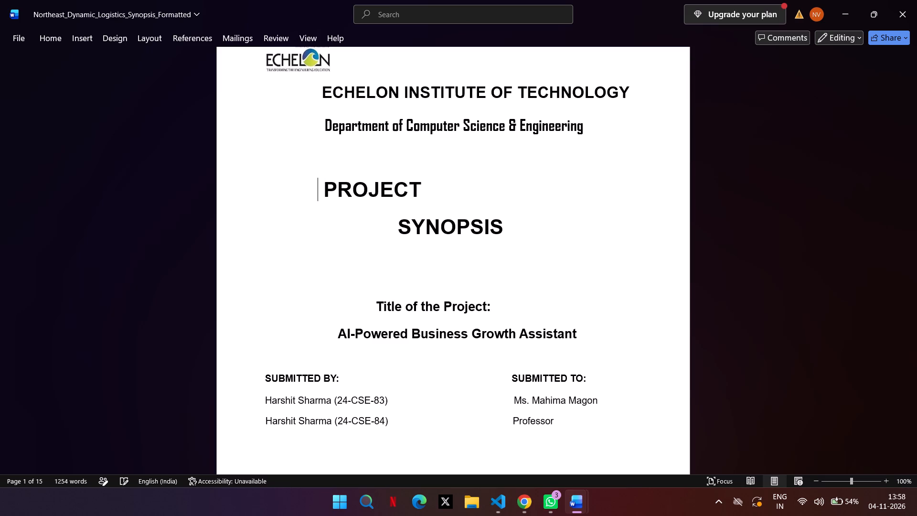
key(BackSpace)
key(BackSpace)
key(BackSpace)
key(BackSpace)
key(BackSpace)
key(BackSpace)
key(BackSpace)
key(BackSpace)
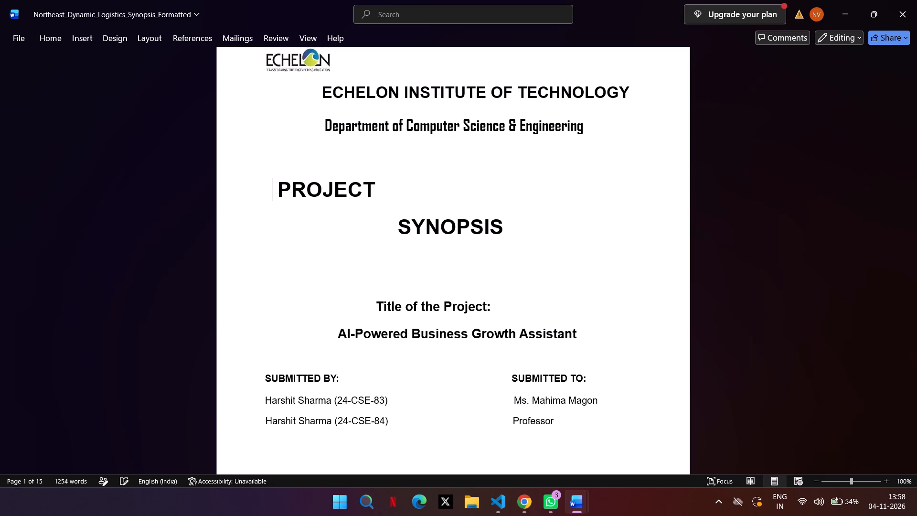
key(BackSpace)
key(BackSpace)
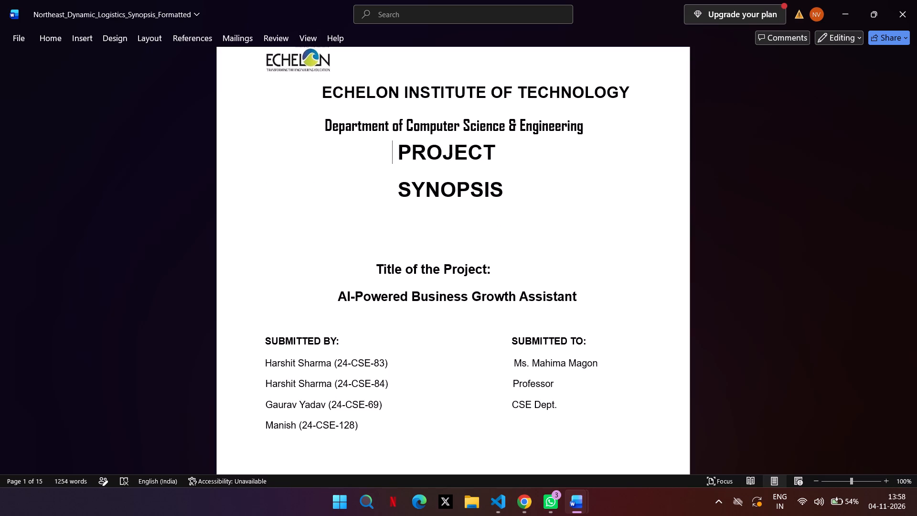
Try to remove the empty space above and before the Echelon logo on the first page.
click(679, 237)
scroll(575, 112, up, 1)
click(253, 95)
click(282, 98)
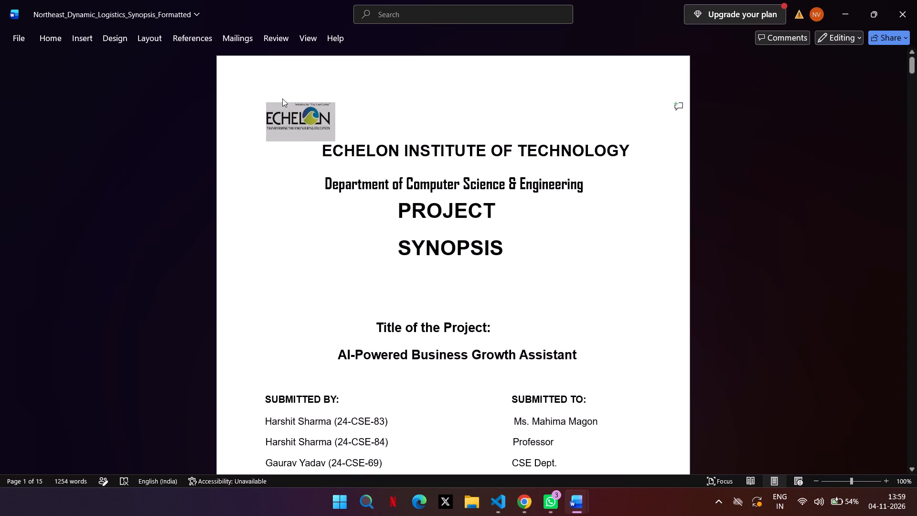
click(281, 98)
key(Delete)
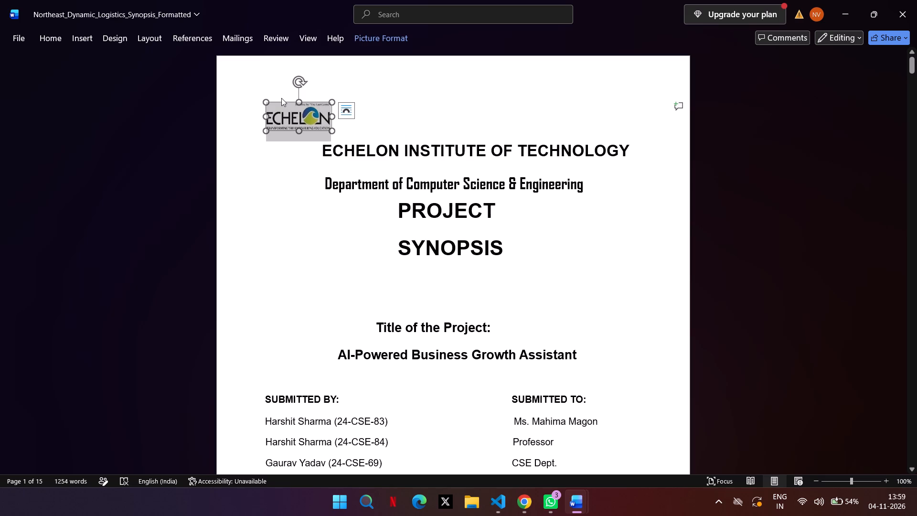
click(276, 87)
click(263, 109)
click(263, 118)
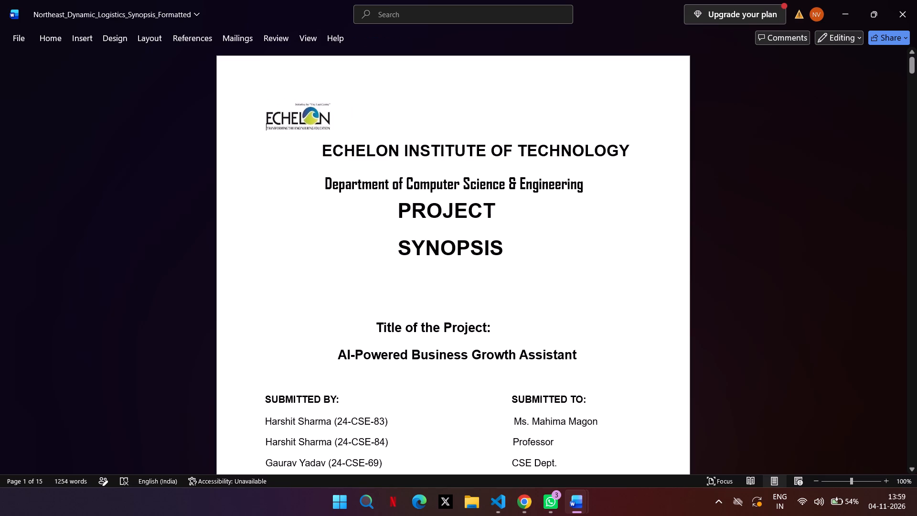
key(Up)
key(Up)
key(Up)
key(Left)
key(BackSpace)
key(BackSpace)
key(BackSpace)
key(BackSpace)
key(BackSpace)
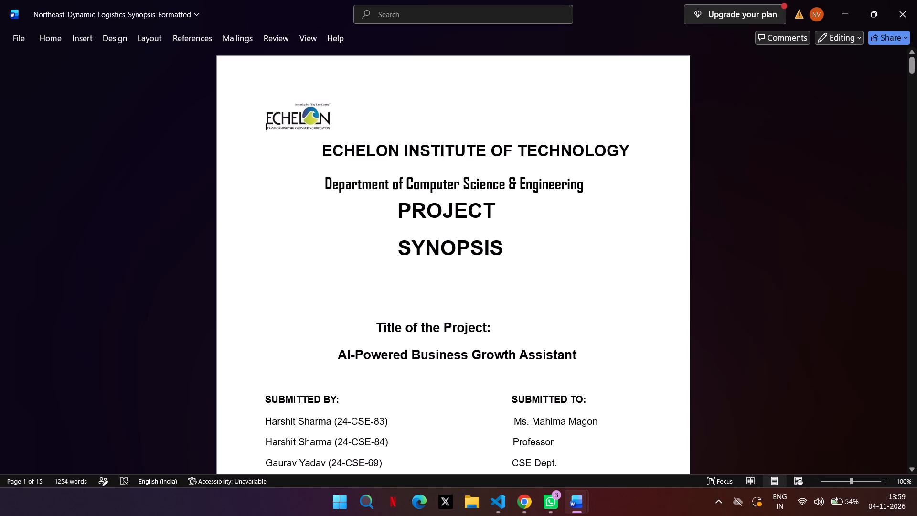
Delete the leading spaces before the ECHELON INSTITUTE OF TECHNOLOGY heading, continuing back through the Echelon logo above it.
click(341, 140)
click(311, 138)
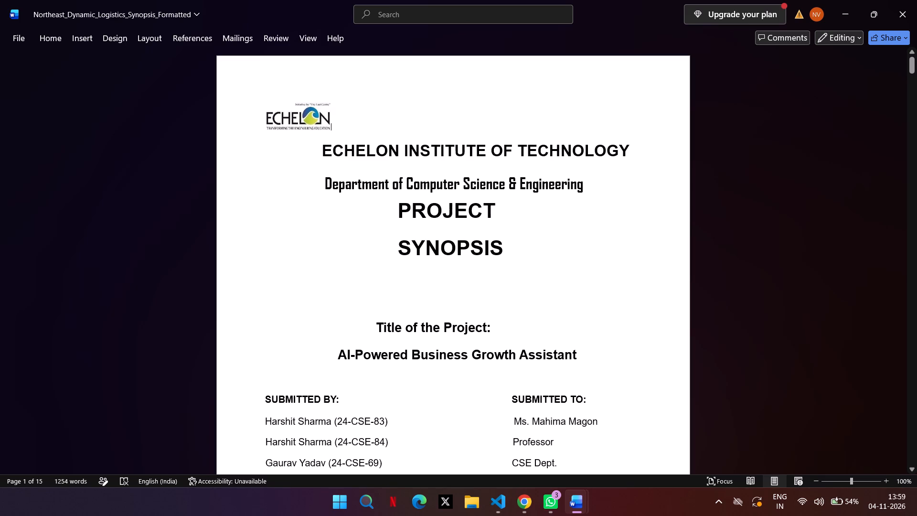
click(317, 145)
key(BackSpace)
key(BackSpace)
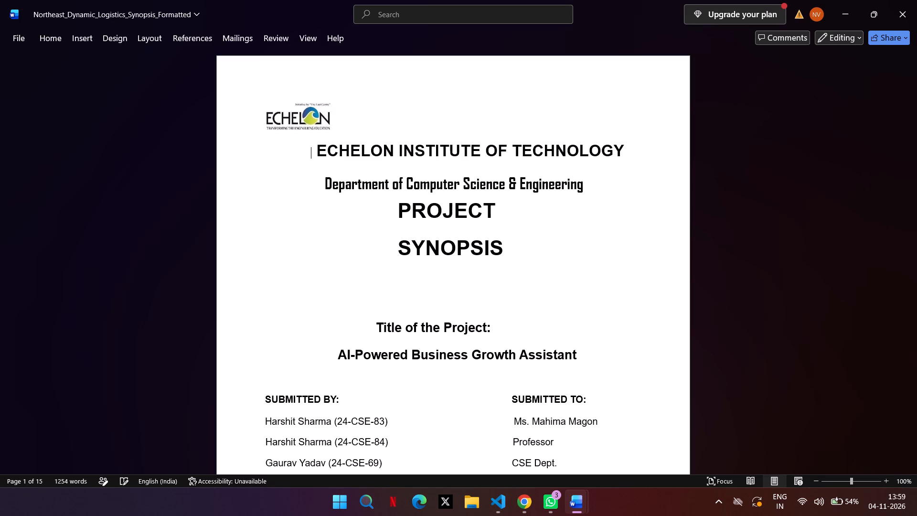
key(BackSpace)
key(BackSpace)
key(BackSpace)
key(BackSpace)
key(BackSpace)
key(BackSpace)
key(BackSpace)
key(BackSpace)
key(BackSpace)
key(BackSpace)
key(BackSpace)
key(BackSpace)
key(BackSpace)
key(BackSpace)
key(BackSpace)
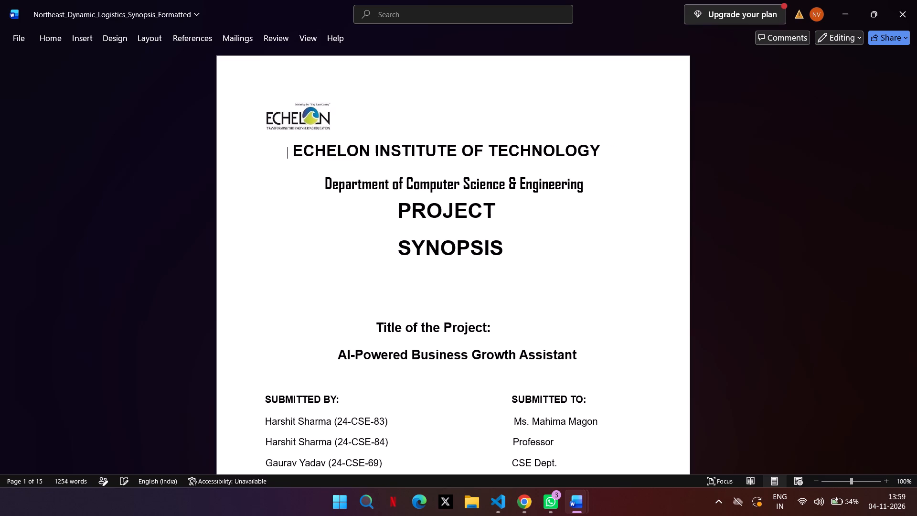
key(BackSpace)
key(BackSpace)
key(BackSpace)
key(BackSpace)
key(BackSpace)
key(BackSpace)
key(BackSpace)
key(BackSpace)
key(BackSpace)
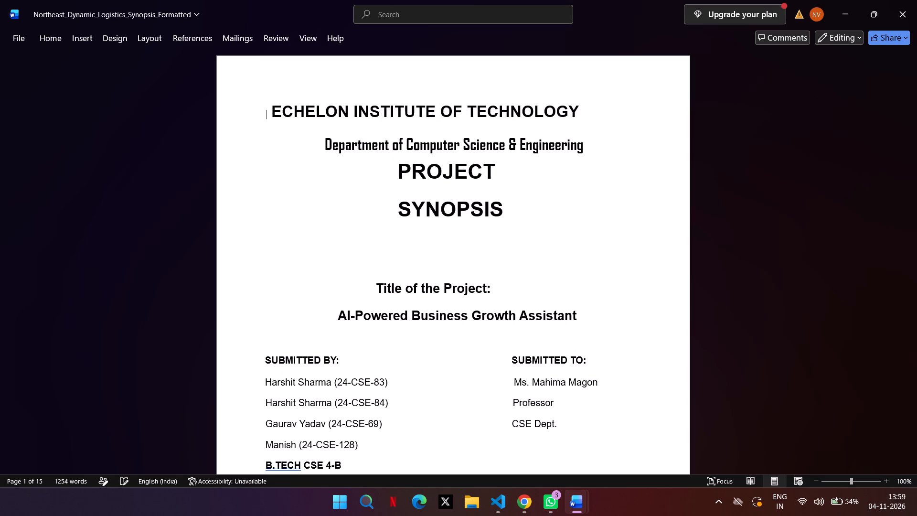
Undo the logo deletion and enough of the space deletions to leave the ECHELON INSTITUTE OF TECHNOLOGY heading roughly centred.
key(ctrl+z)
key(ctrl+z)
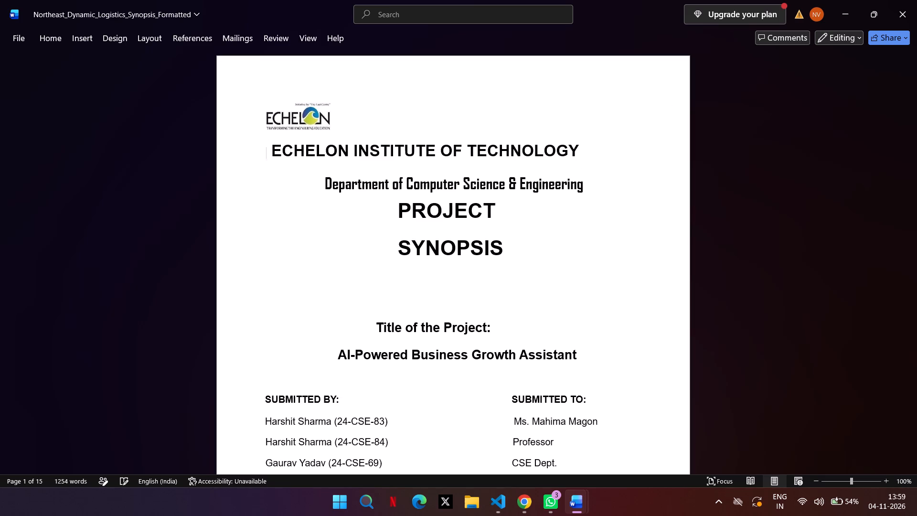
key(ctrl+z)
key(ctrl+z)
key(ctrl+z)
key(ctrl+z)
key(ctrl+z)
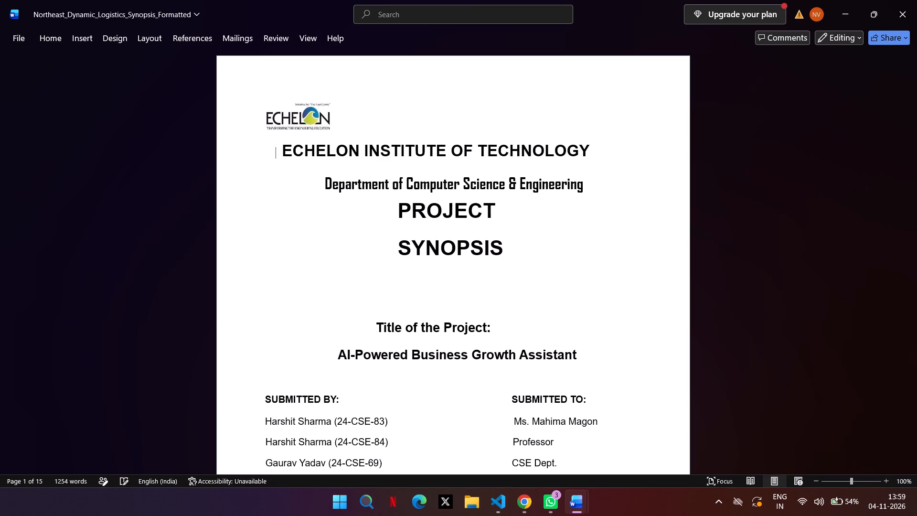
key(ctrl+z)
key(ctrl+z)
key(ctrl+z)
key(ctrl+z)
key(ctrl+z)
key(ctrl+z)
key(ctrl+z)
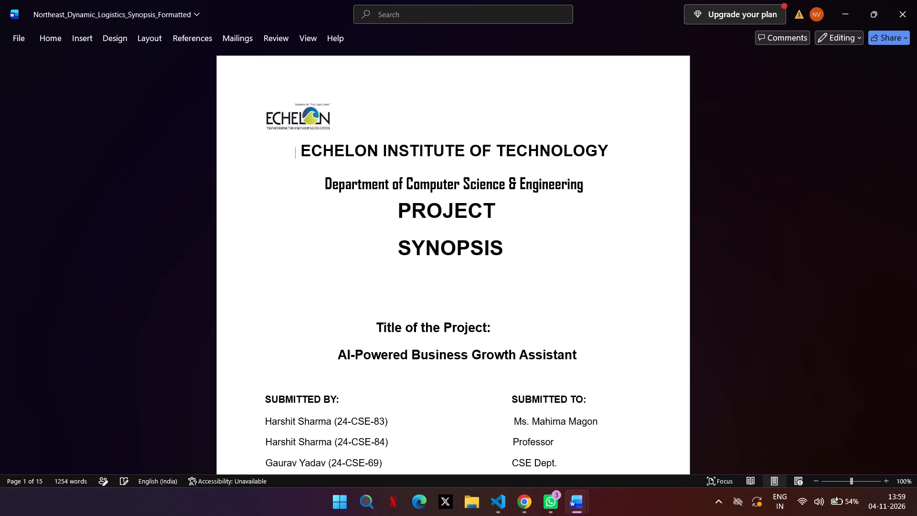
key(ctrl+z)
key(ctrl+z)
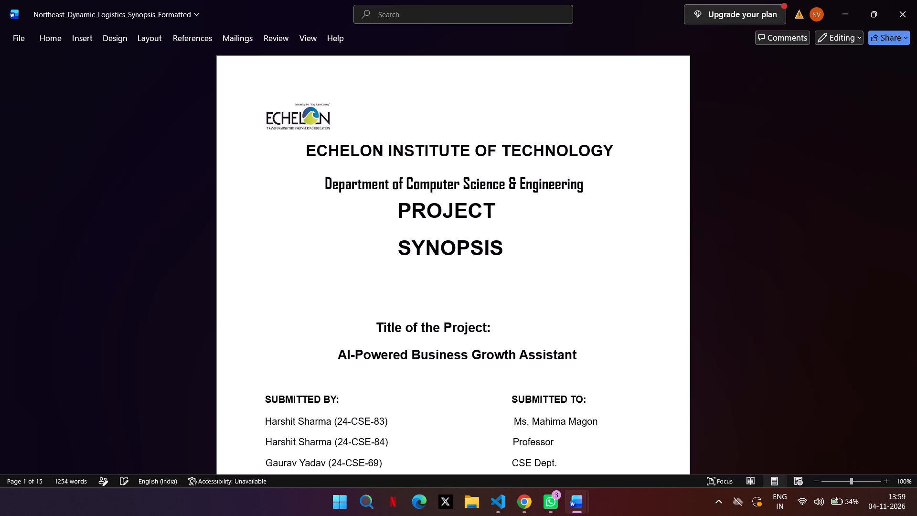
Copy the "B.TECH CSE 4-B" line above the INDEX heading on the second page and delete it from there.
scroll(460, 234, down, 3)
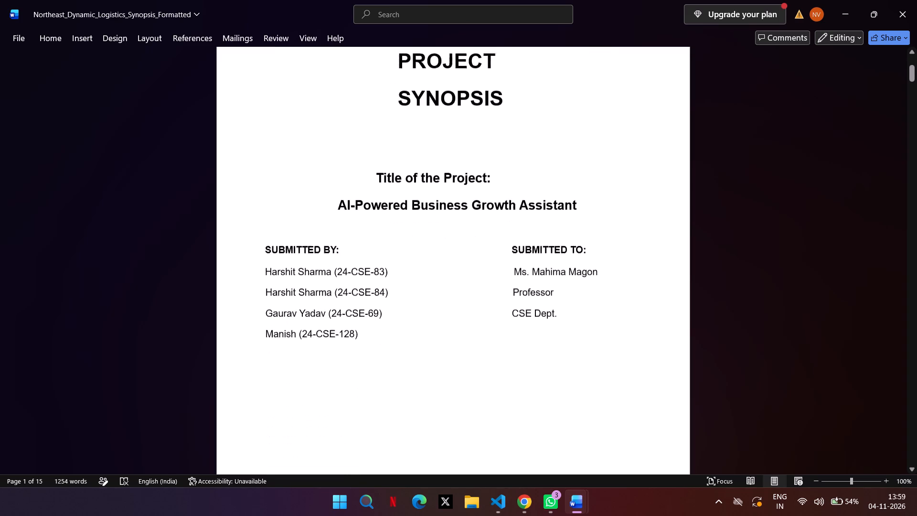
scroll(460, 234, down, 2)
scroll(460, 234, up, 3)
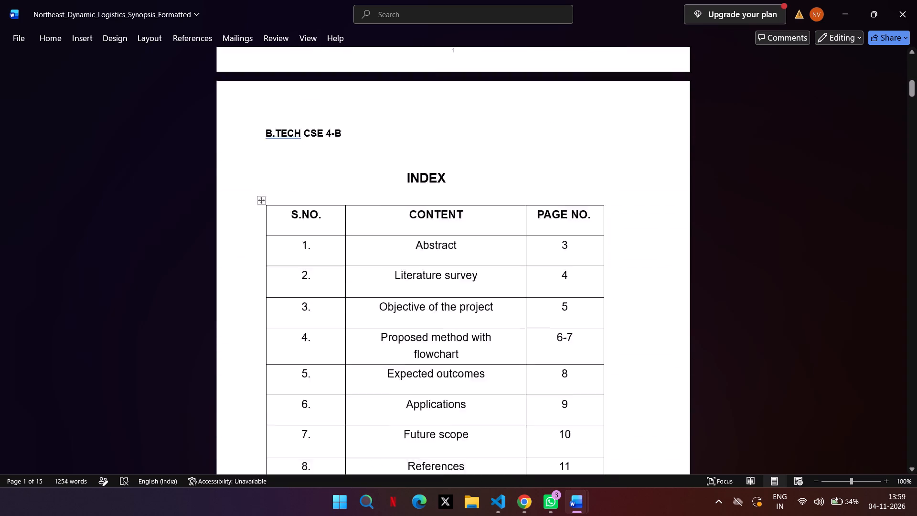
scroll(460, 234, up, 3)
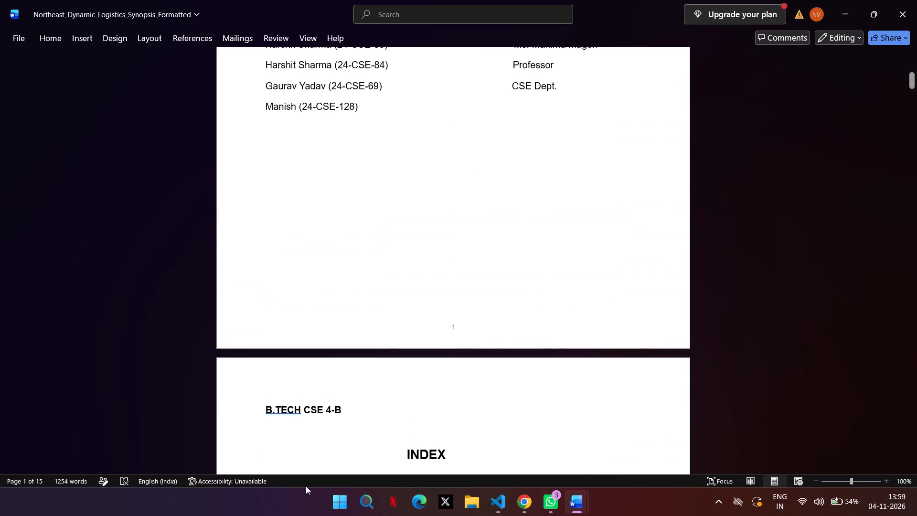
drag(348, 407, 258, 402)
key(ctrl+c)
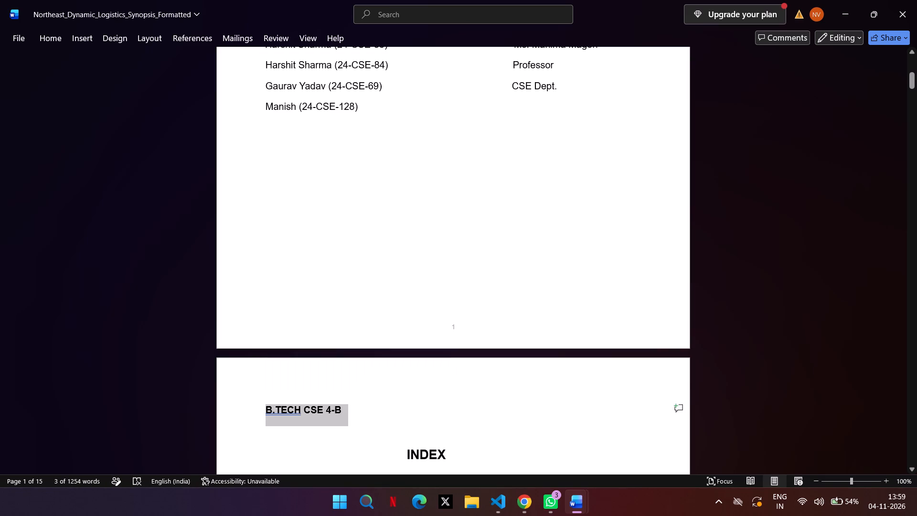
key(BackSpace)
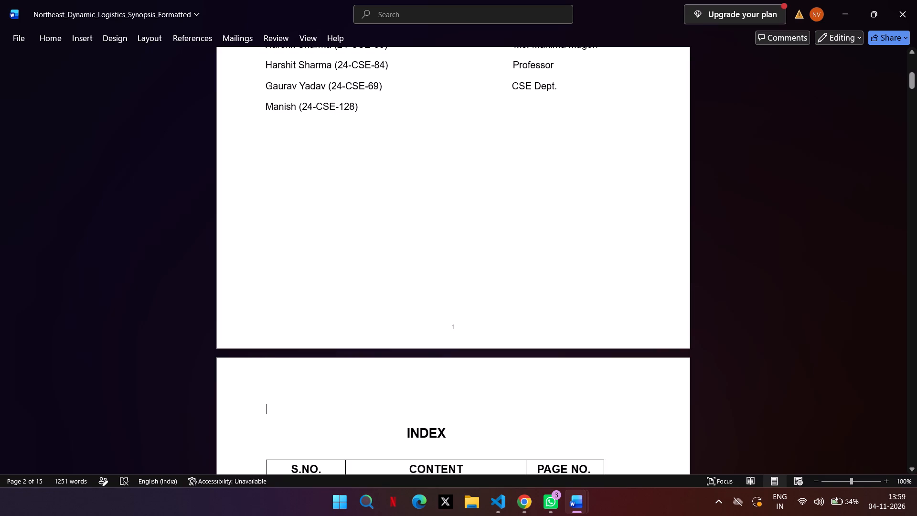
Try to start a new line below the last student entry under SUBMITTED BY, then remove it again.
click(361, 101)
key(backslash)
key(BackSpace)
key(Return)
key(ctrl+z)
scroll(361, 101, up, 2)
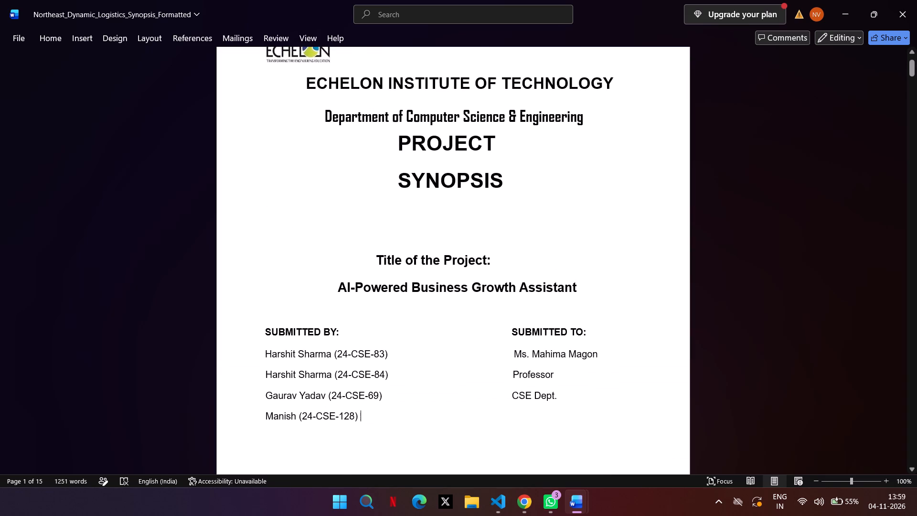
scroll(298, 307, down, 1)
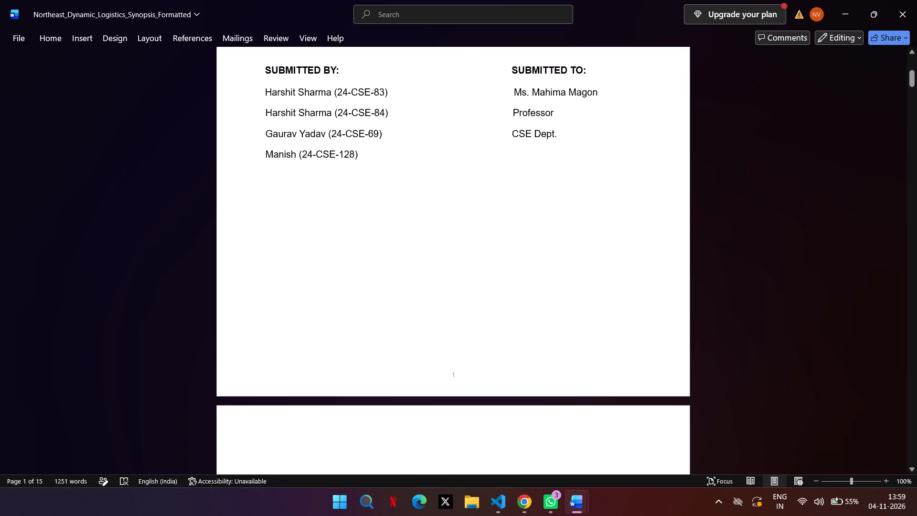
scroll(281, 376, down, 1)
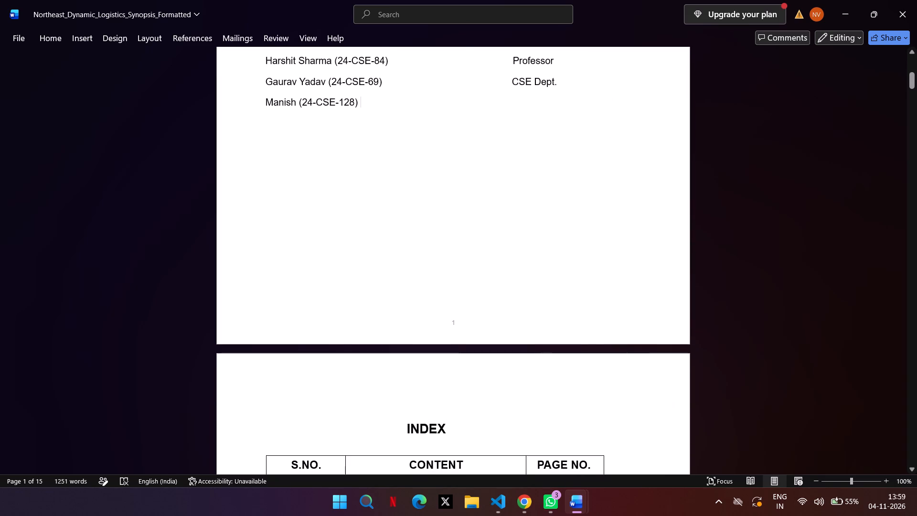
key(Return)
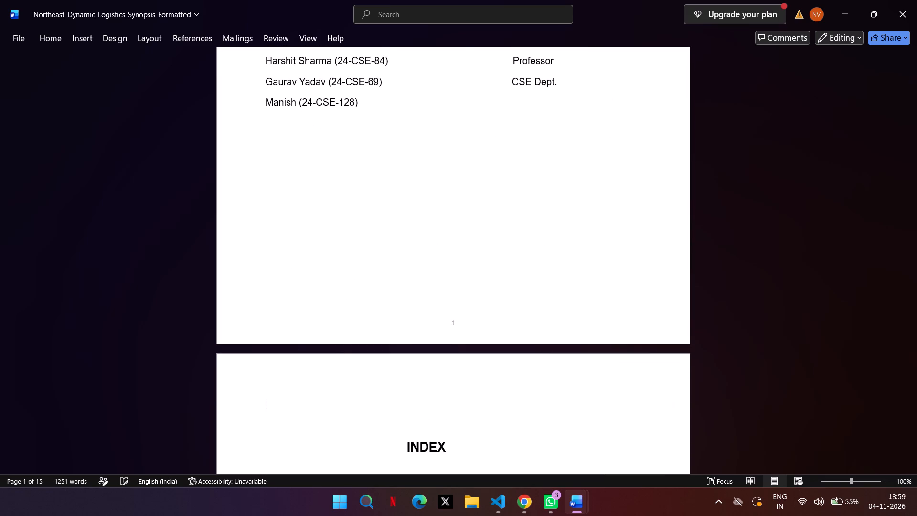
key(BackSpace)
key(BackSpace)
Delete a blank line between the SYNOPSIS heading and "Title of the Project:" to tighten the gap.
scroll(353, 139, up, 1)
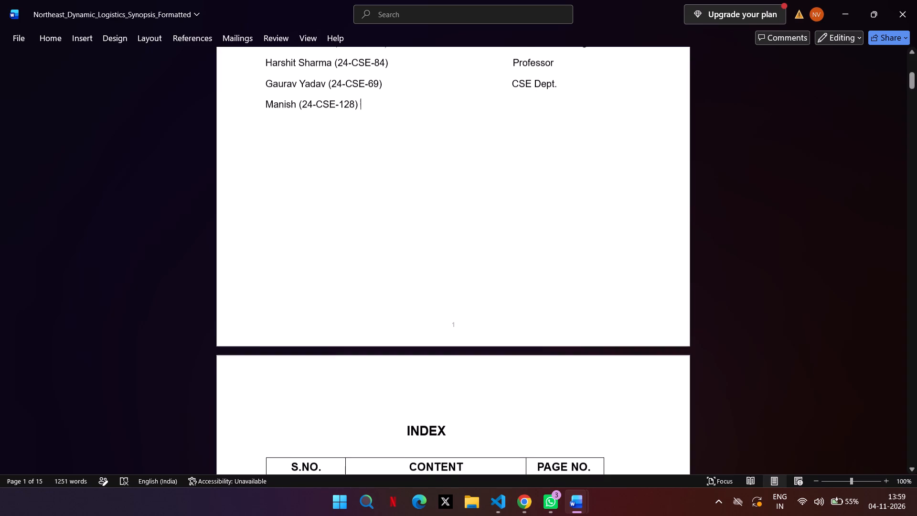
scroll(353, 139, up, 2)
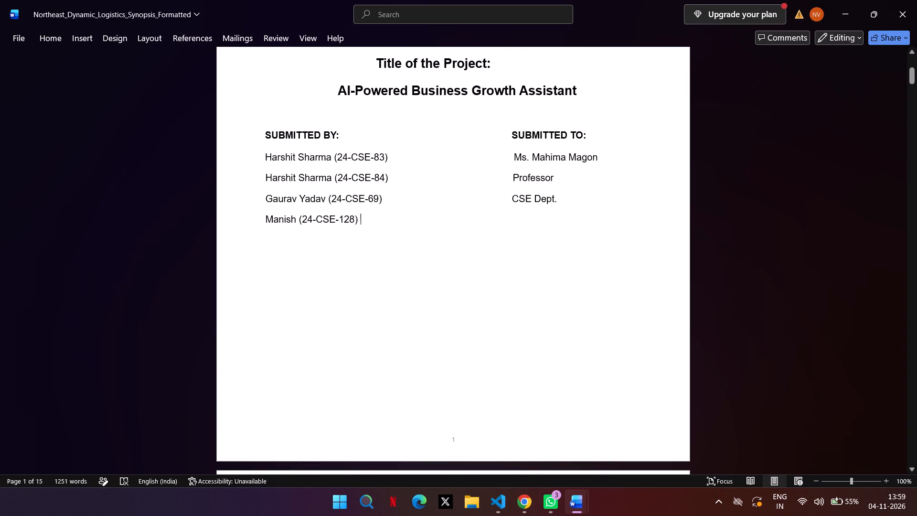
scroll(353, 139, up, 3)
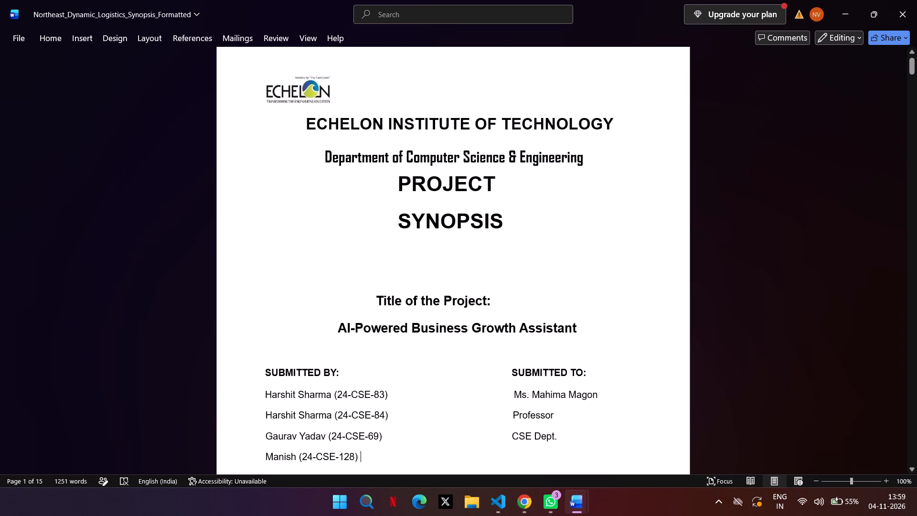
click(370, 302)
click(266, 305)
click(267, 275)
key(Down)
key(BackSpace)
key(BackSpace)
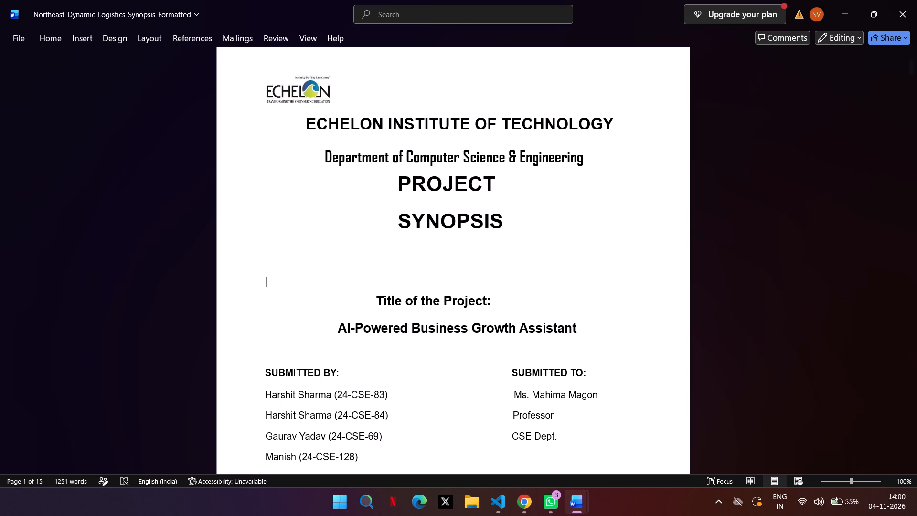
Paste the copied "B.TECH CSE 4-B" on a new line below the last student entry under SUBMITTED BY.
scroll(312, 347, down, 1)
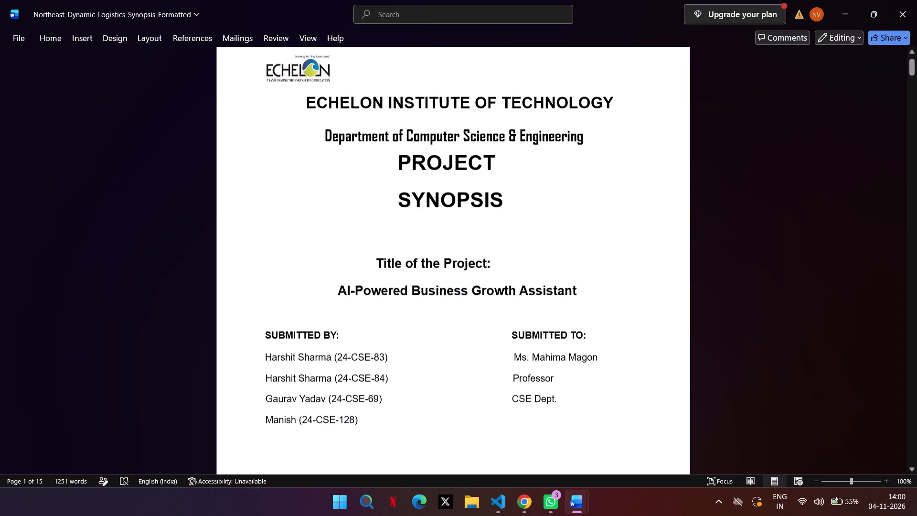
scroll(312, 347, down, 1)
click(363, 357)
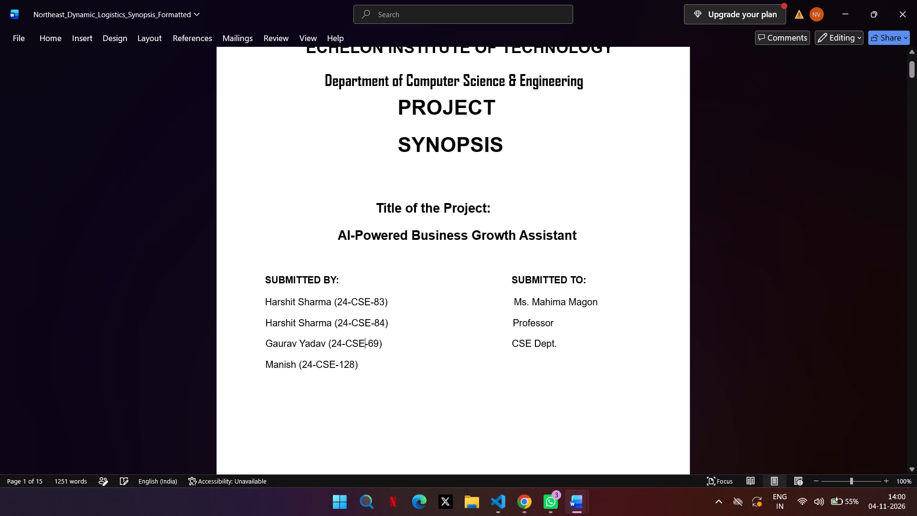
click(362, 360)
key(Return)
key(ctrl+v)
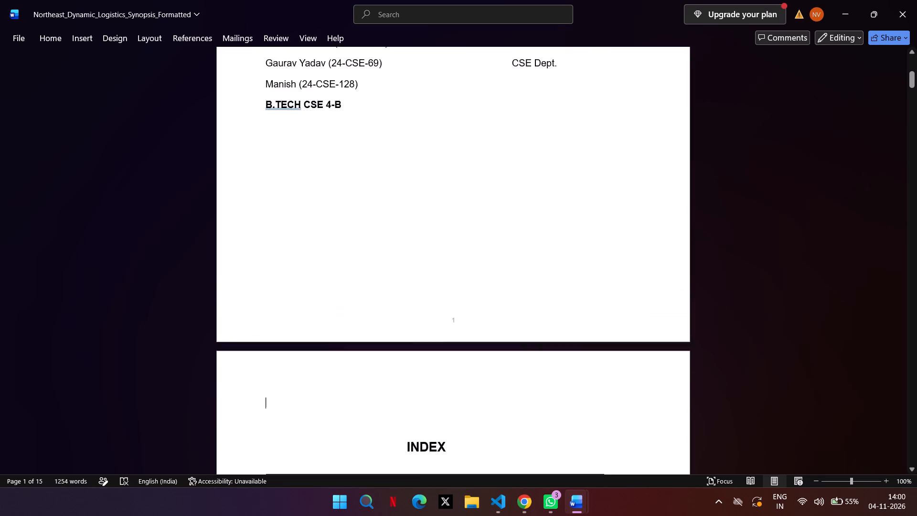
Review the layout of the cover page, the index page and the start of the abstract.
scroll(390, 230, up, 10)
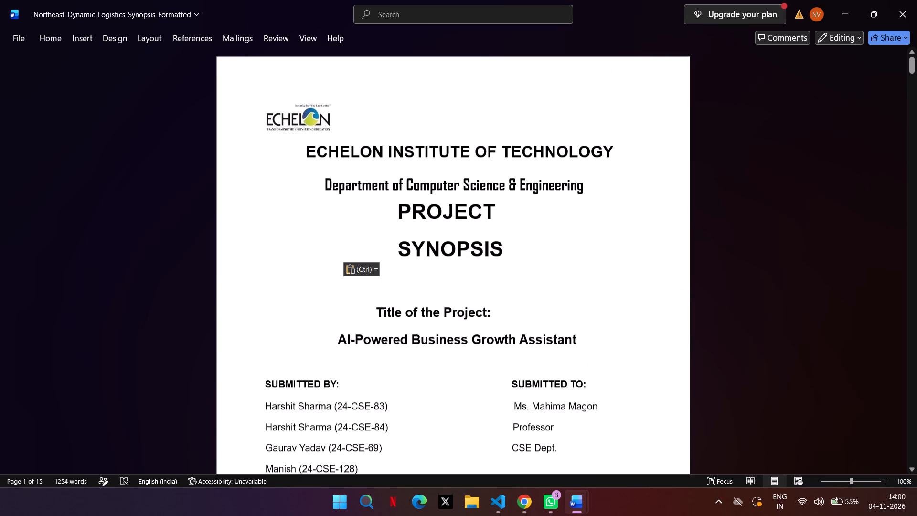
scroll(343, 368, down, 4)
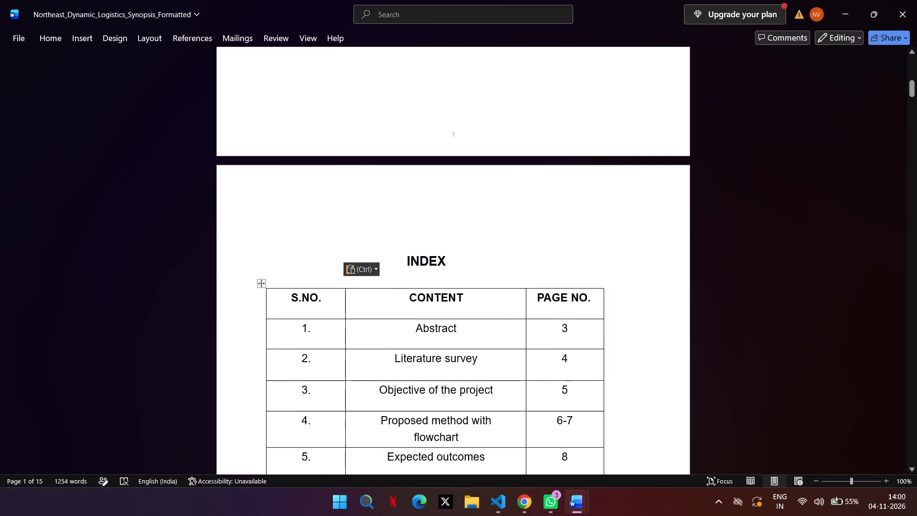
scroll(343, 368, down, 3)
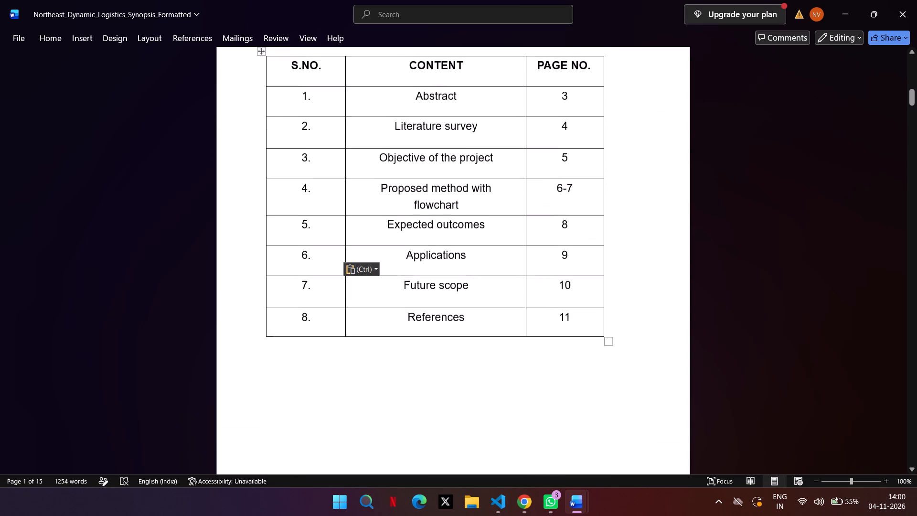
scroll(343, 368, down, 2)
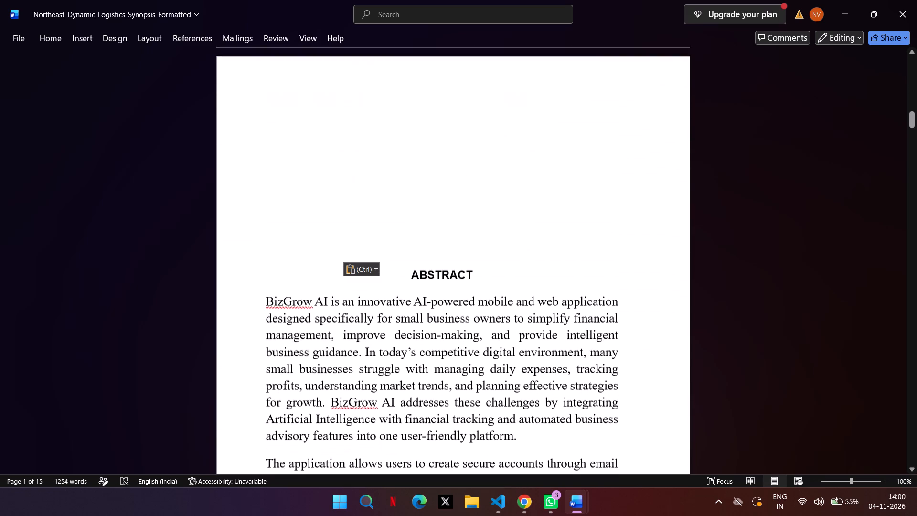
scroll(335, 353, up, 9)
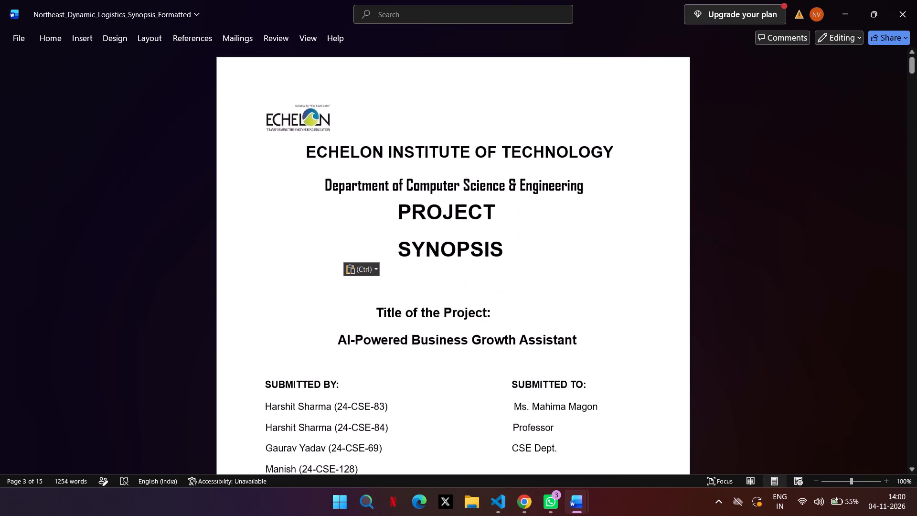
Switch to the AI-Powered Business Growth Assistant document and examine its cover page layout and index table for comparison.
scroll(335, 353, up, 1)
click(468, 122)
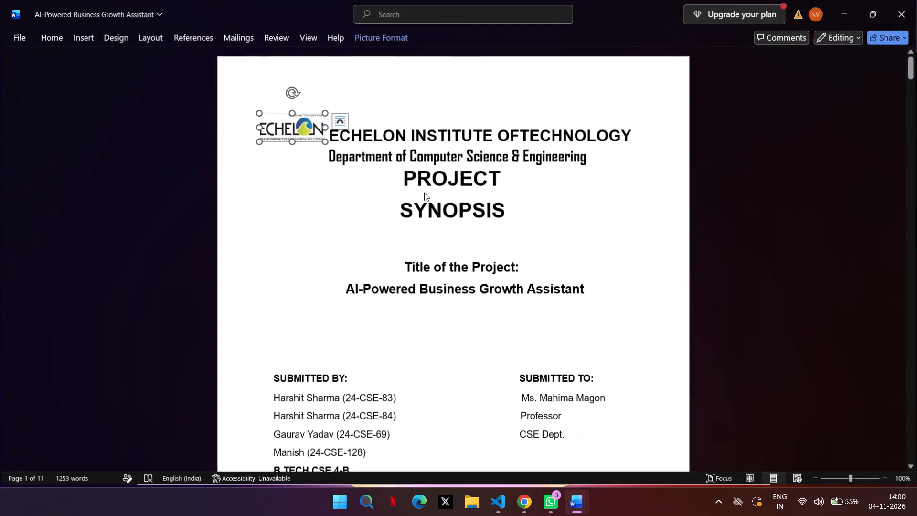
click(412, 242)
scroll(412, 242, down, 1)
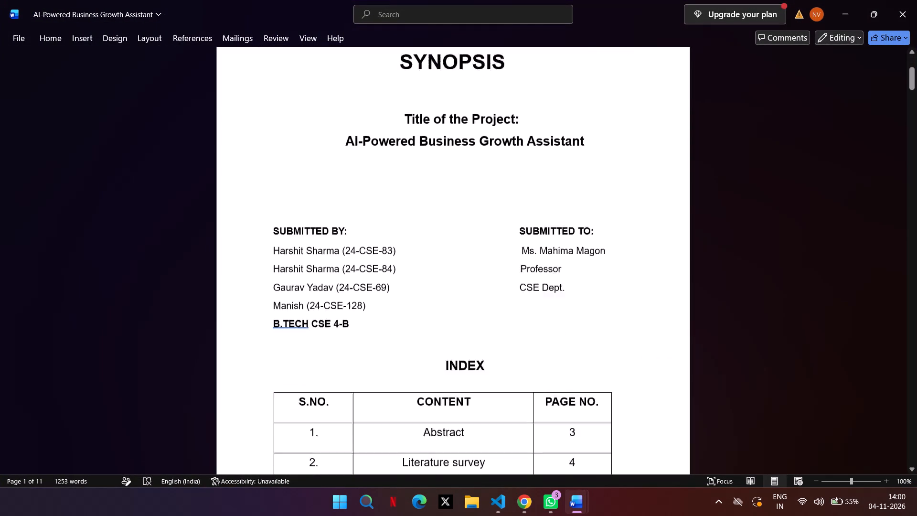
scroll(412, 242, down, 2)
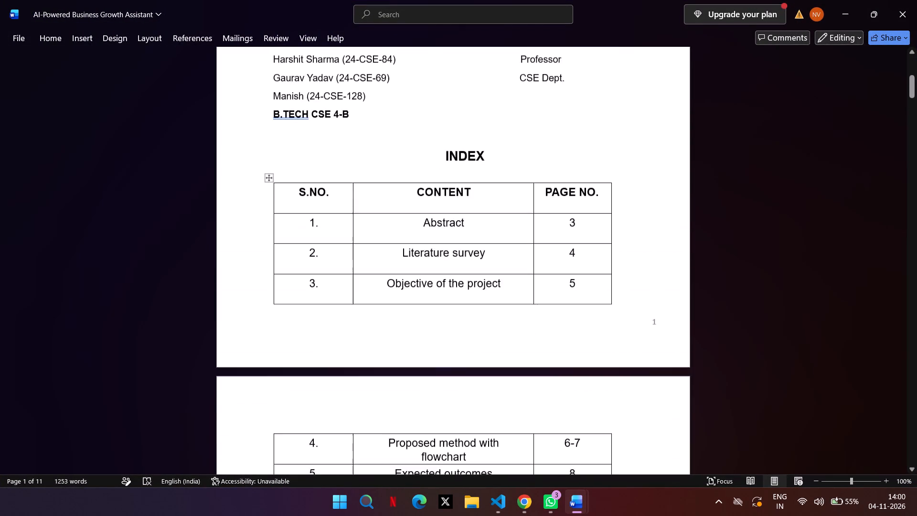
scroll(397, 262, up, 7)
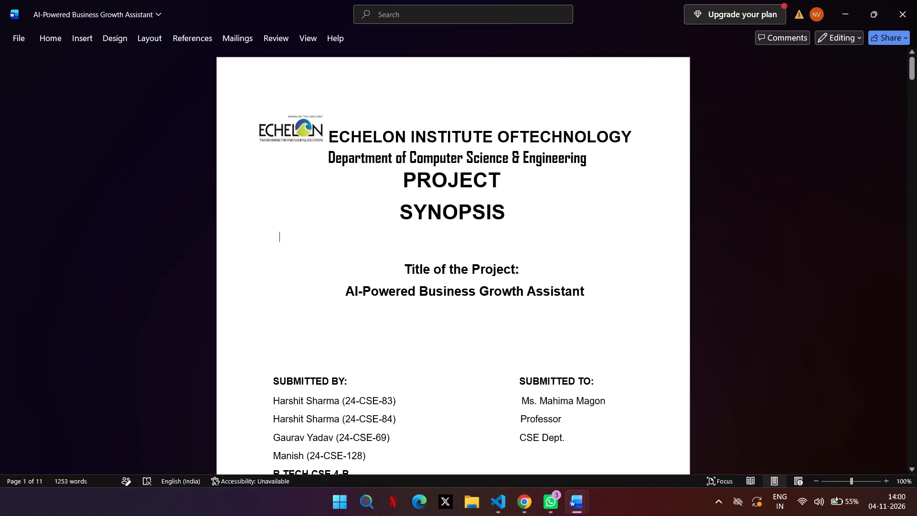
scroll(372, 297, down, 2)
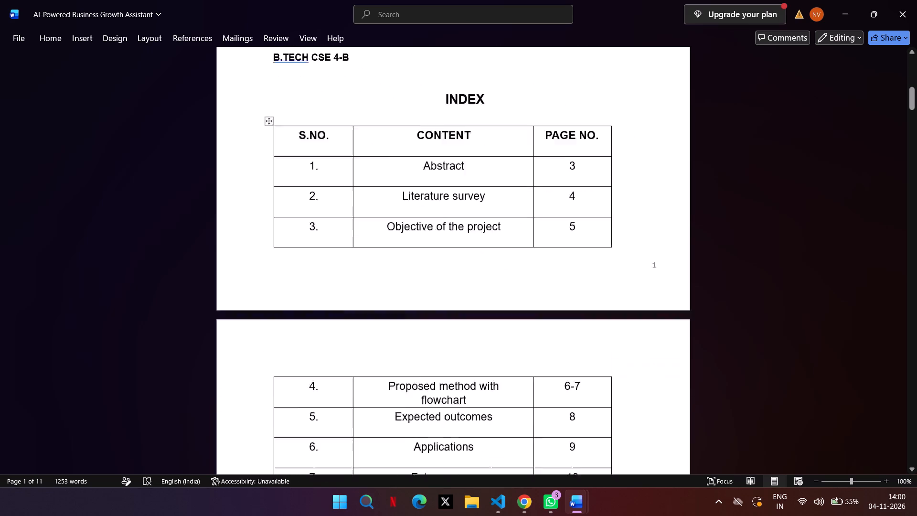
scroll(372, 297, down, 4)
scroll(372, 297, up, 10)
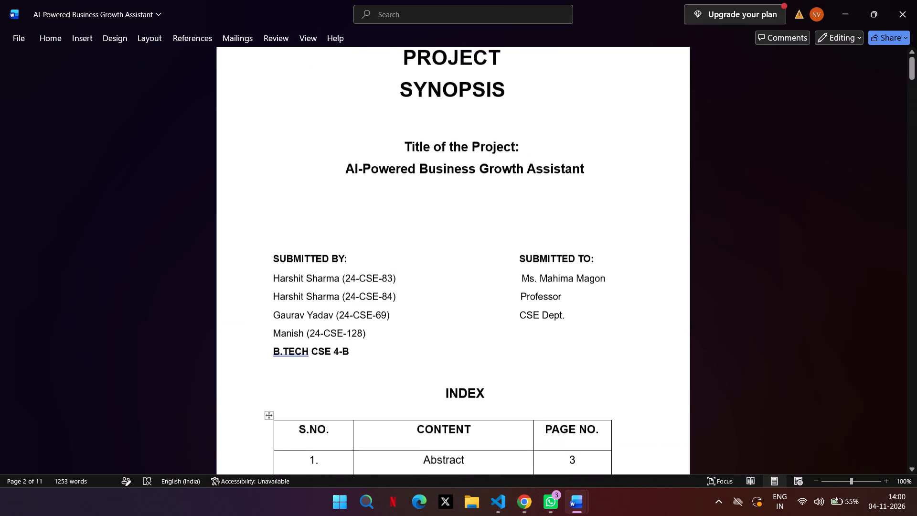
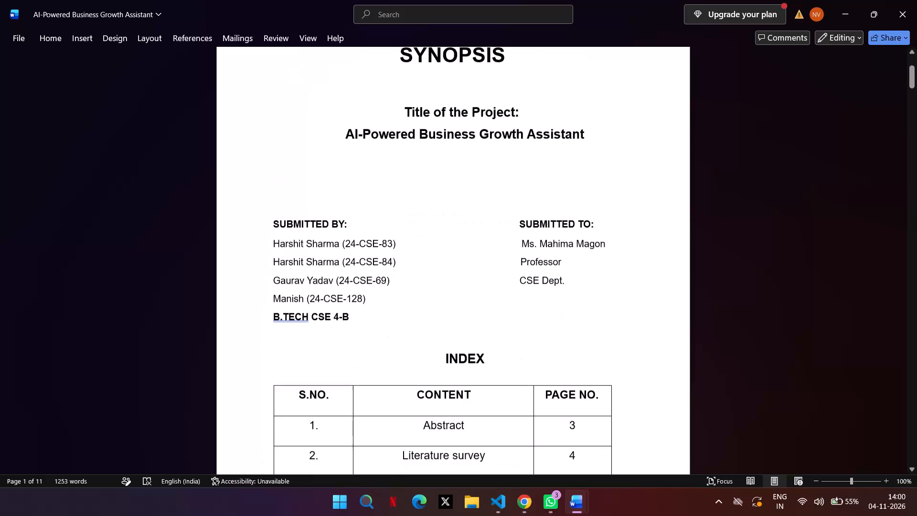
Switch to the Northeast_Dynamic_Logistics_Synopsis_Formatted document and copy its entire content.
scroll(384, 328, up, 4)
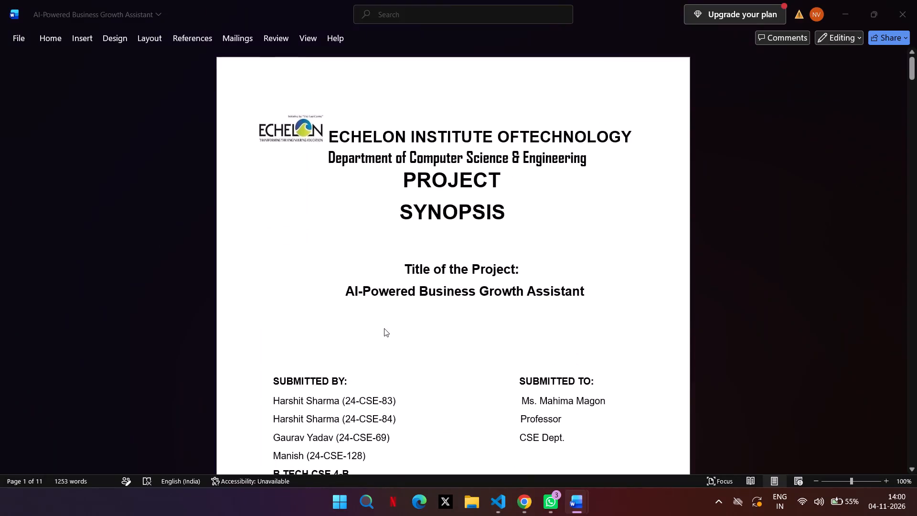
click(659, 104)
scroll(436, 343, down, 1)
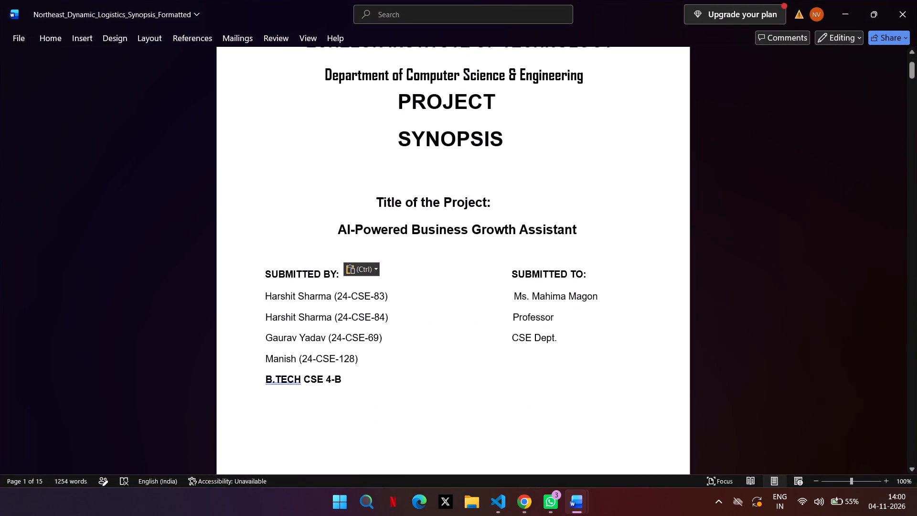
scroll(436, 343, down, 1)
click(405, 334)
key(ctrl+a)
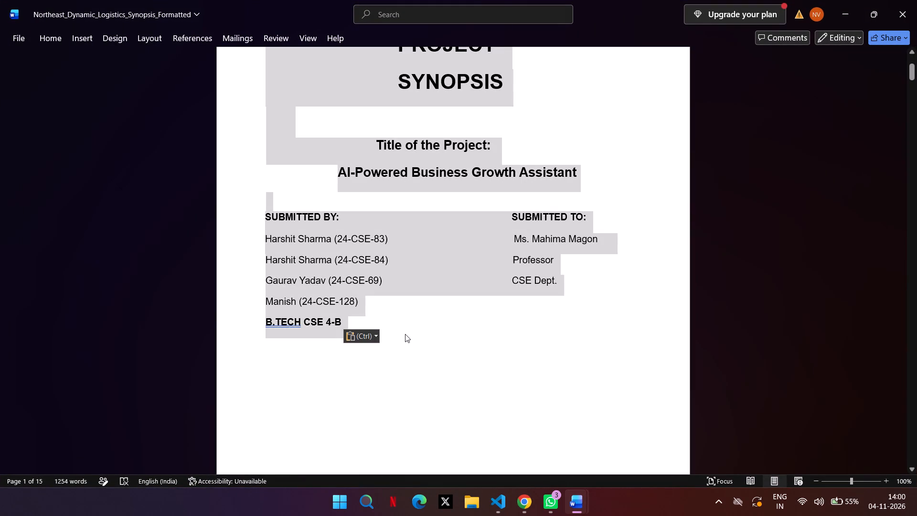
key(ctrl+c)
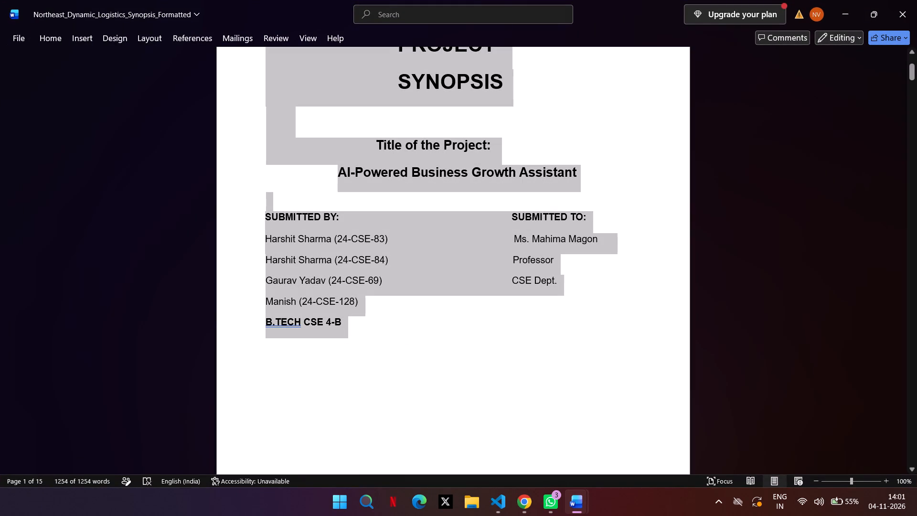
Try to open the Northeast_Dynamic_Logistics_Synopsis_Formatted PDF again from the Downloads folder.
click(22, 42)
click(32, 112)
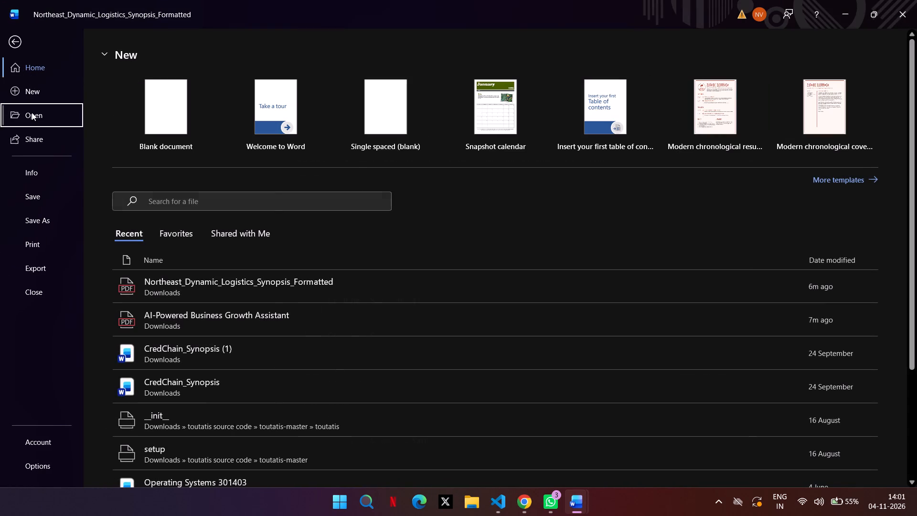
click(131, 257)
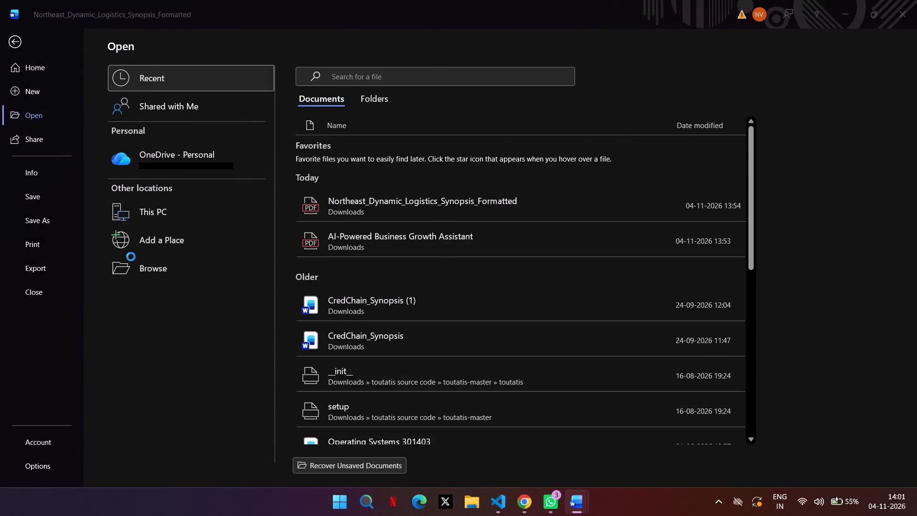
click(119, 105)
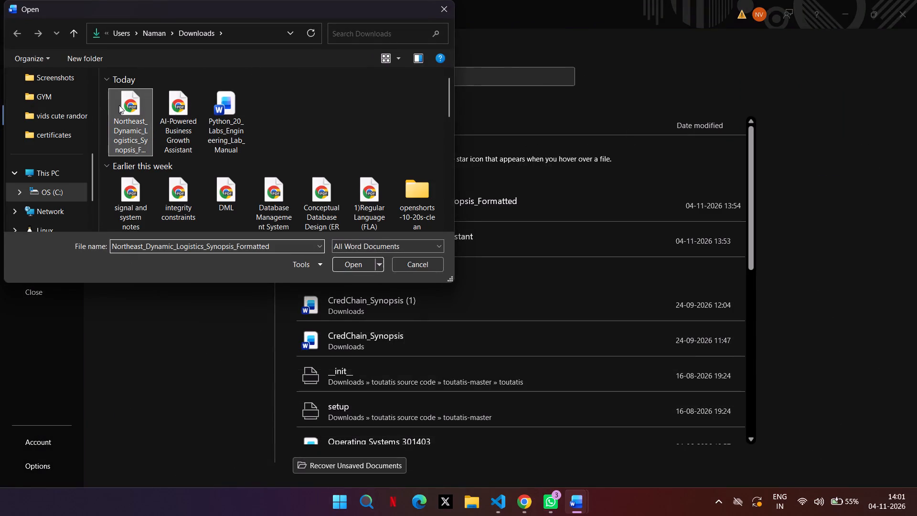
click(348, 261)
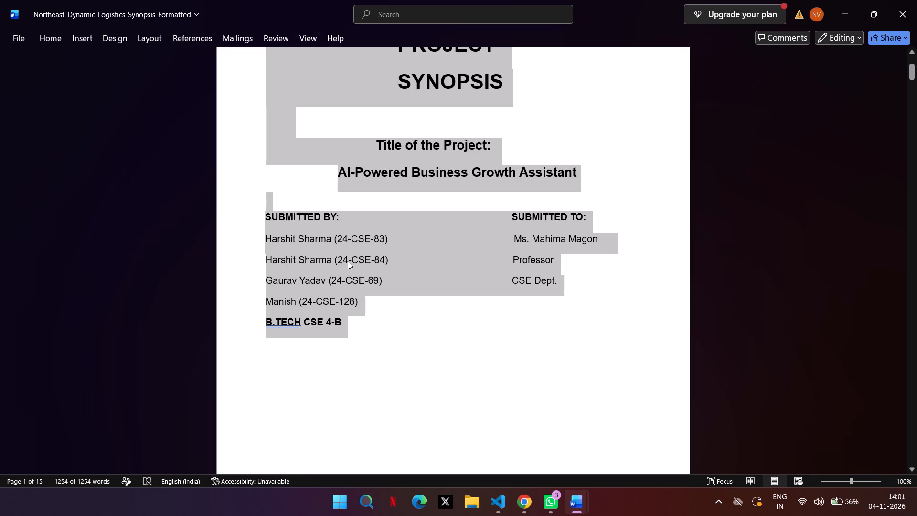
Compare the Northeast document's pages through the abstract with the AI-Powered Business Growth Assistant document's pages from the cover to the project objectives.
click(365, 346)
scroll(365, 346, down, 1)
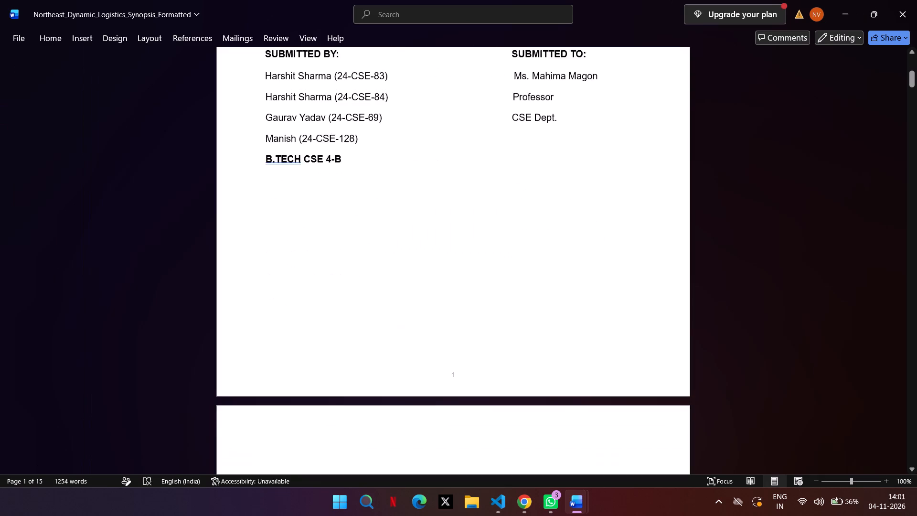
scroll(365, 346, down, 6)
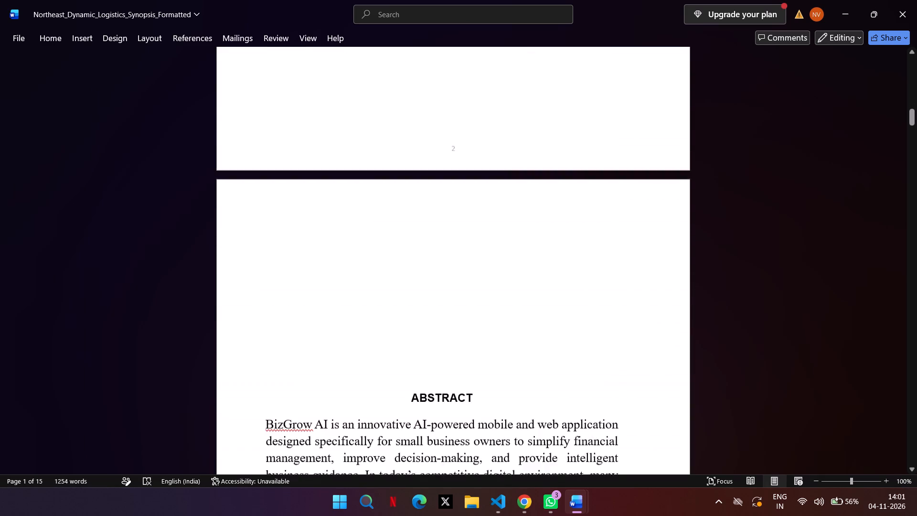
scroll(365, 346, down, 2)
scroll(365, 346, up, 1)
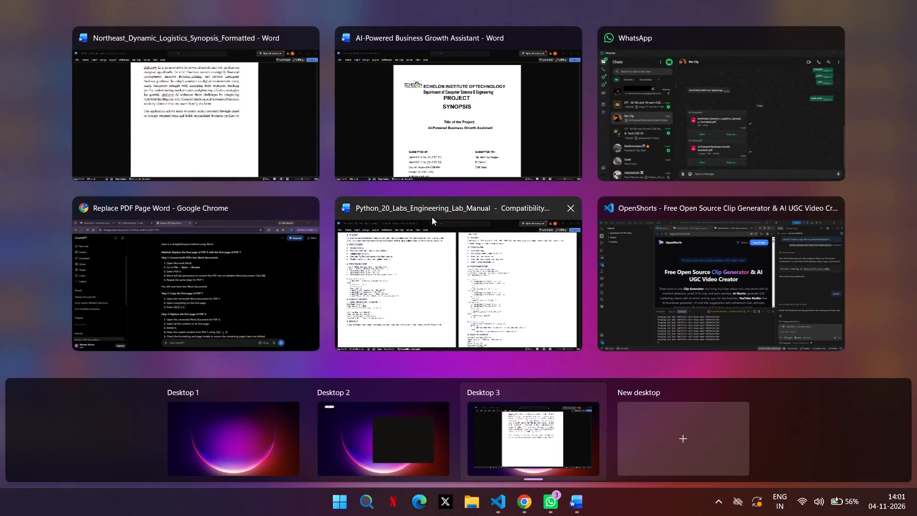
double_click(481, 124)
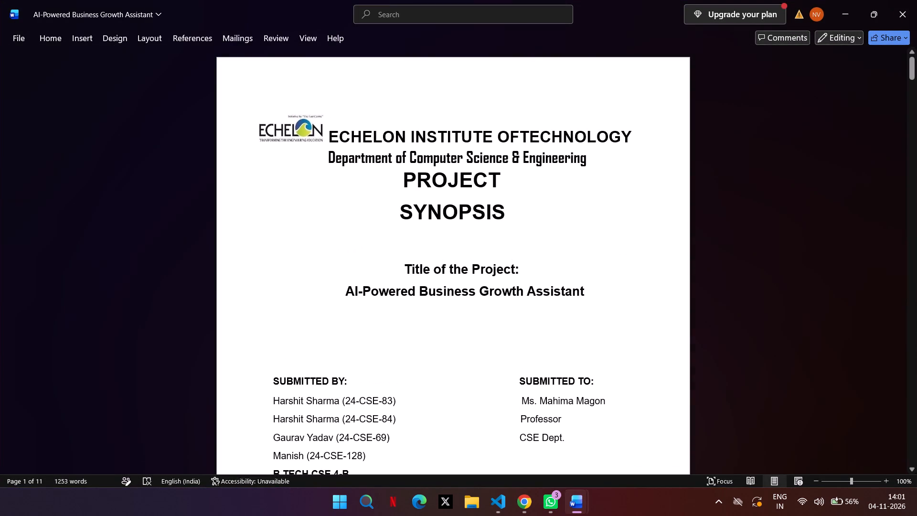
scroll(515, 301, down, 5)
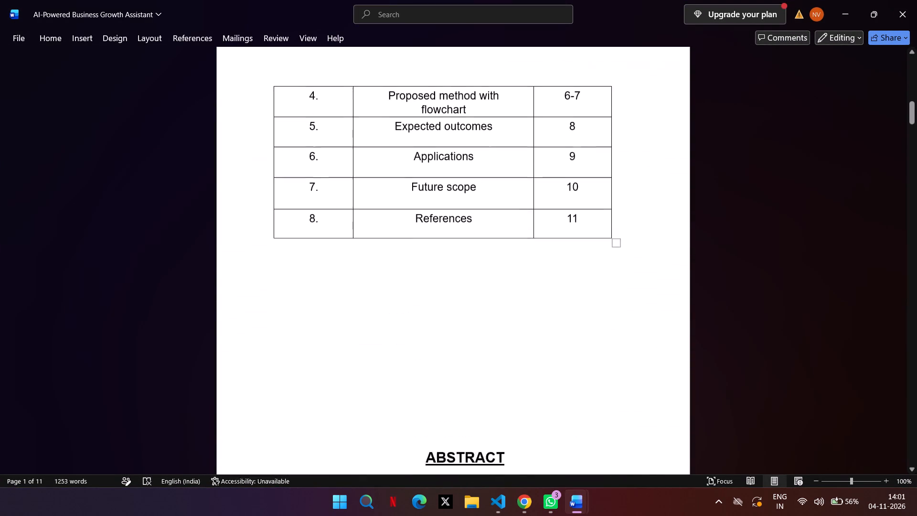
scroll(515, 301, down, 8)
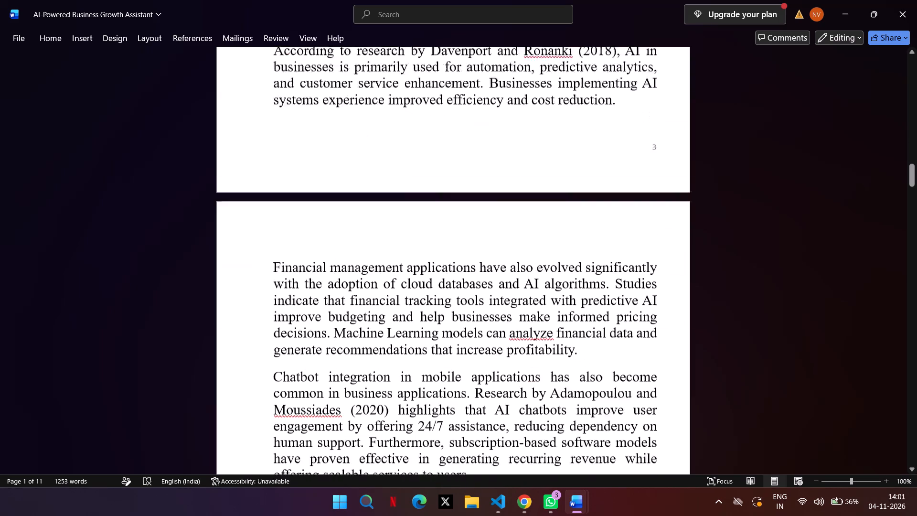
scroll(515, 301, down, 4)
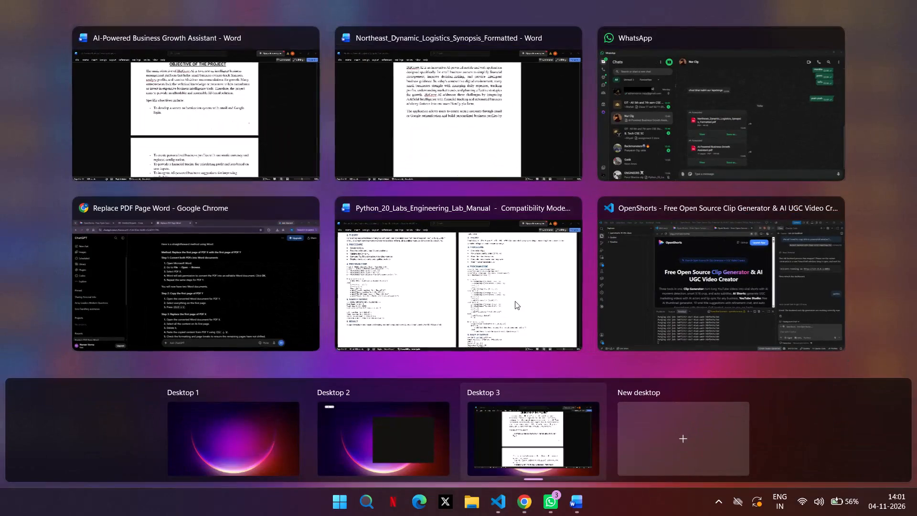
Close the AI-Powered Business Growth Assistant document without saving its changes.
click(301, 66)
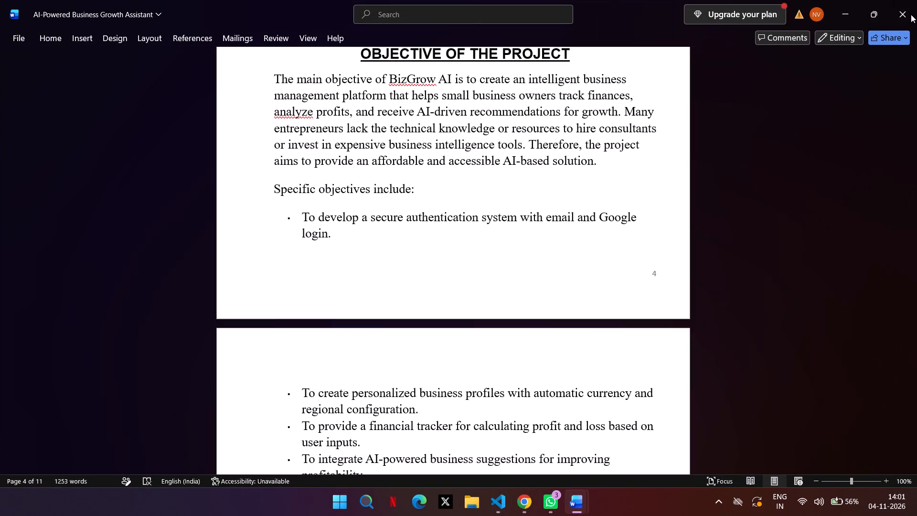
click(911, 14)
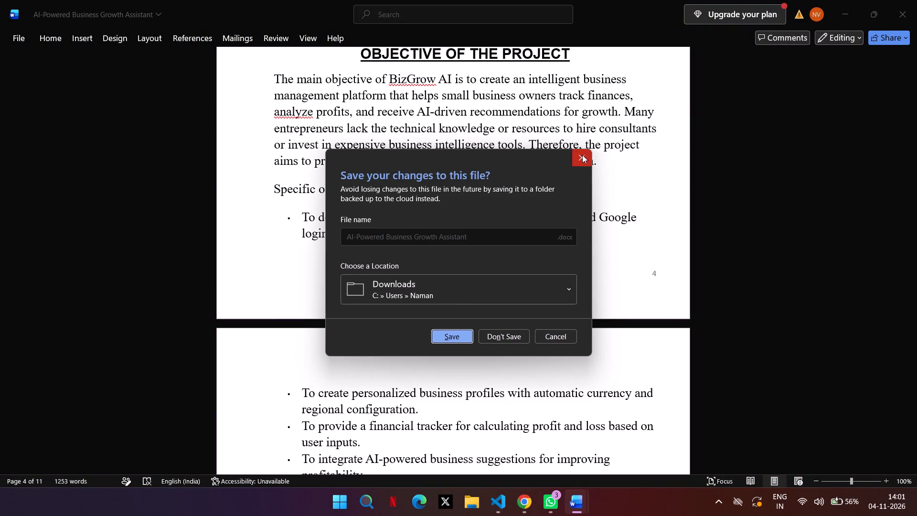
click(584, 155)
click(912, 18)
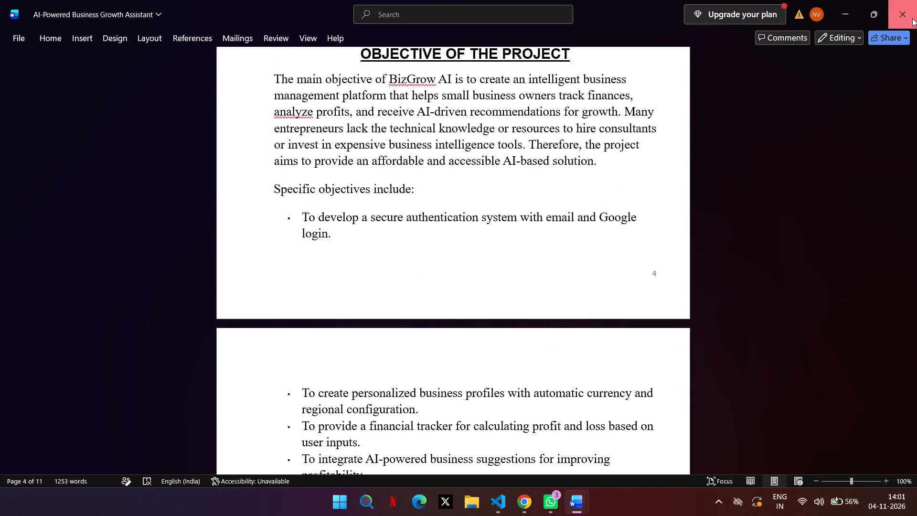
click(510, 344)
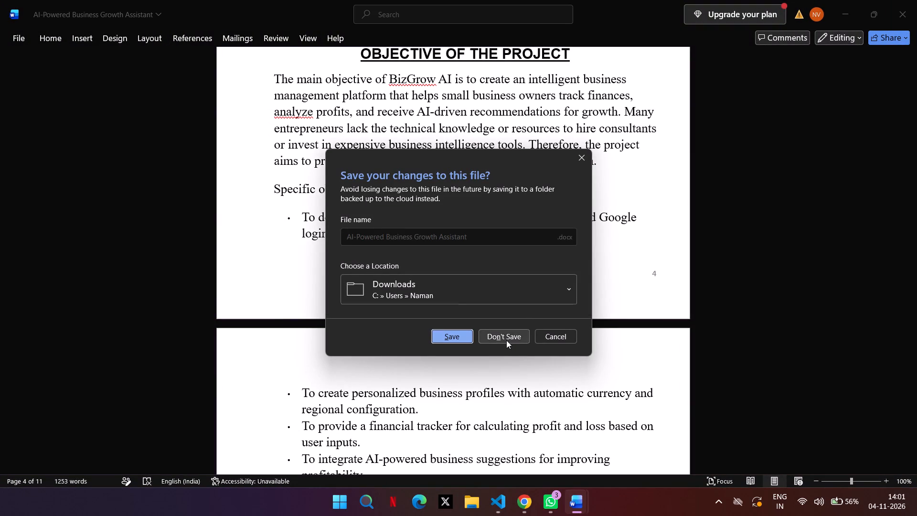
click(506, 340)
Close the Northeast_Dynamic_Logistics_Synopsis_Formatted document.
click(916, 3)
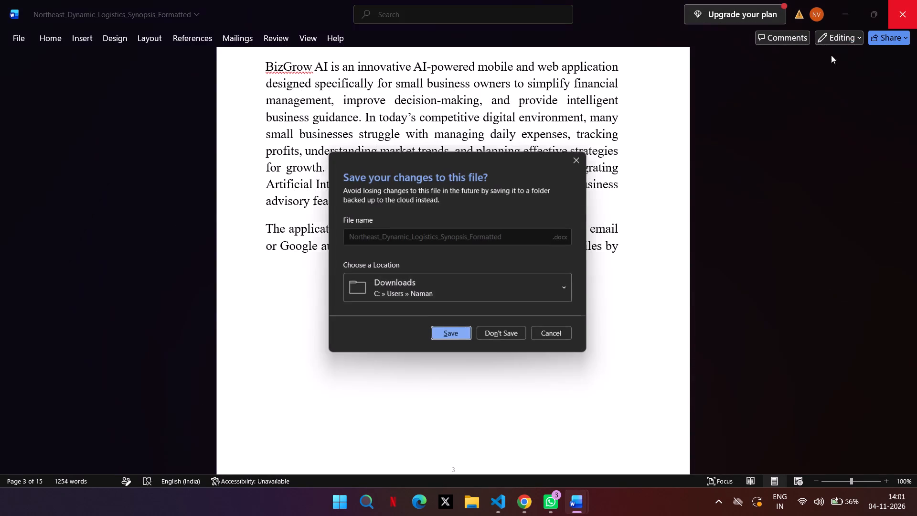
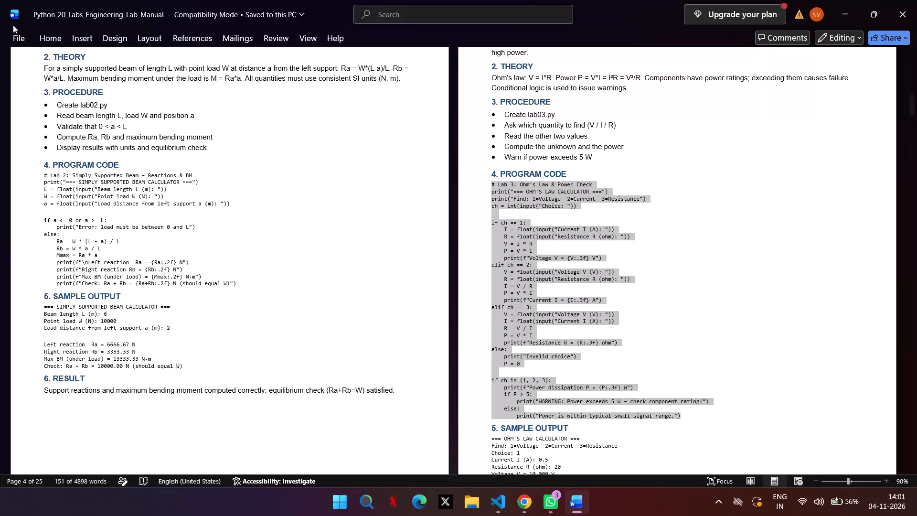
Open the AI-Powered Business Growth Assistant PDF from the Downloads folder as an editable document.
click(21, 40)
click(34, 112)
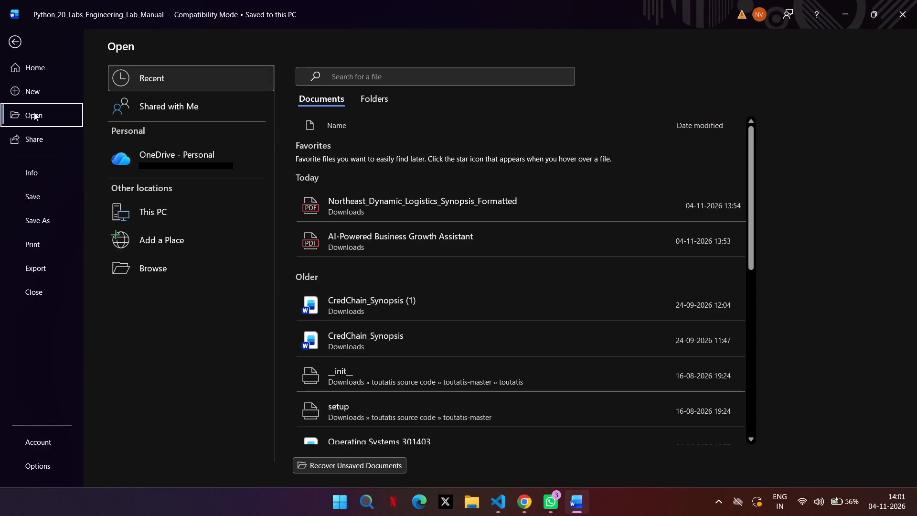
click(166, 261)
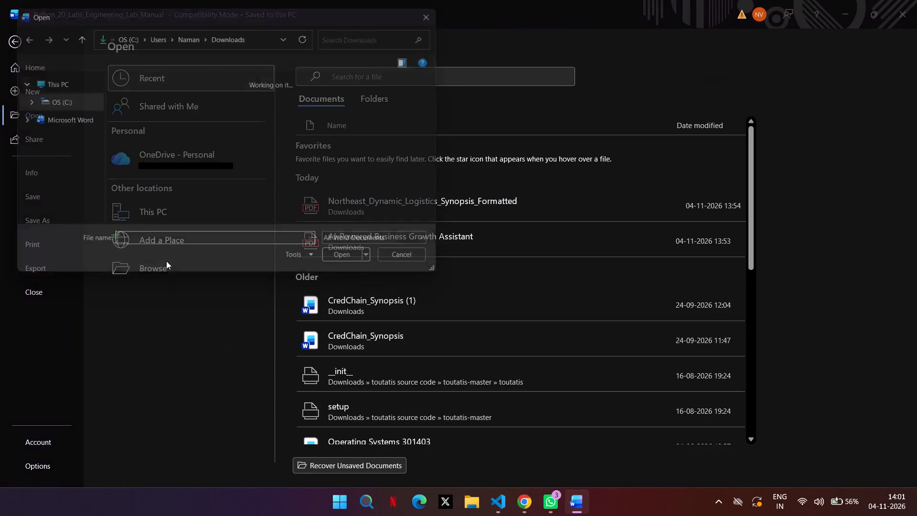
click(171, 107)
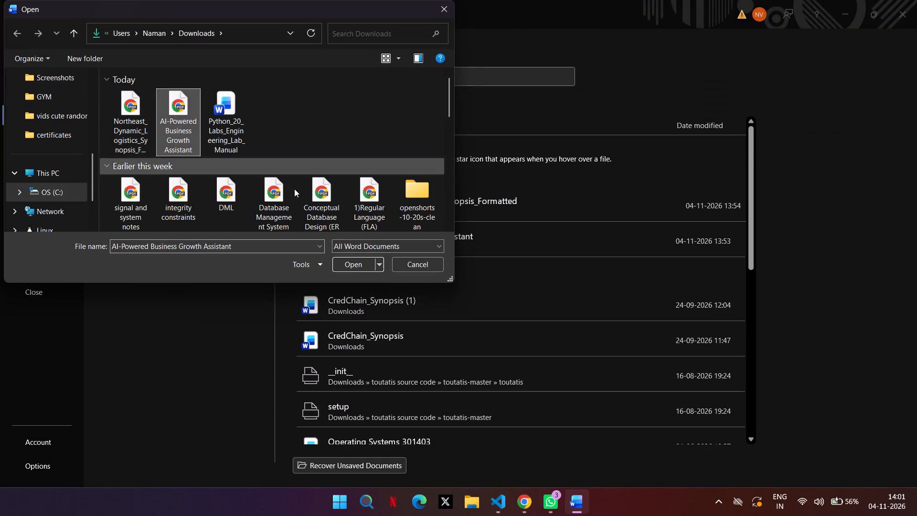
click(347, 259)
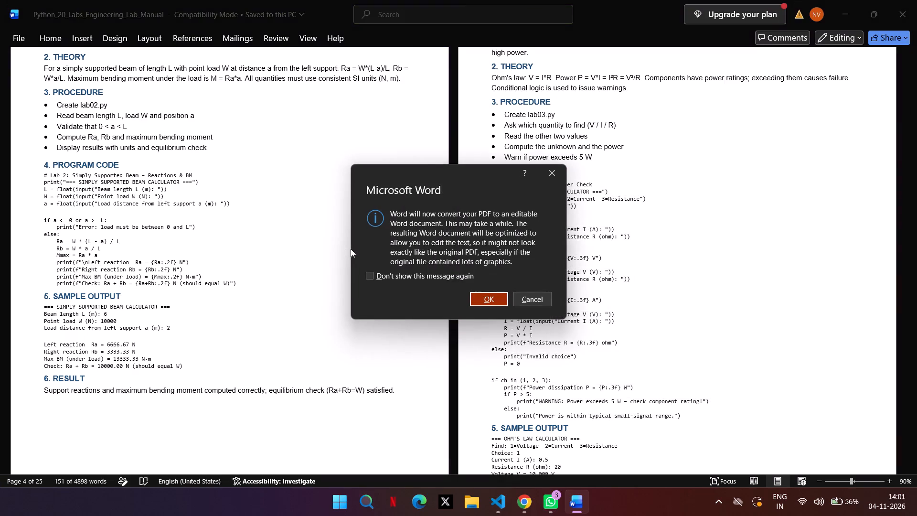
click(492, 292)
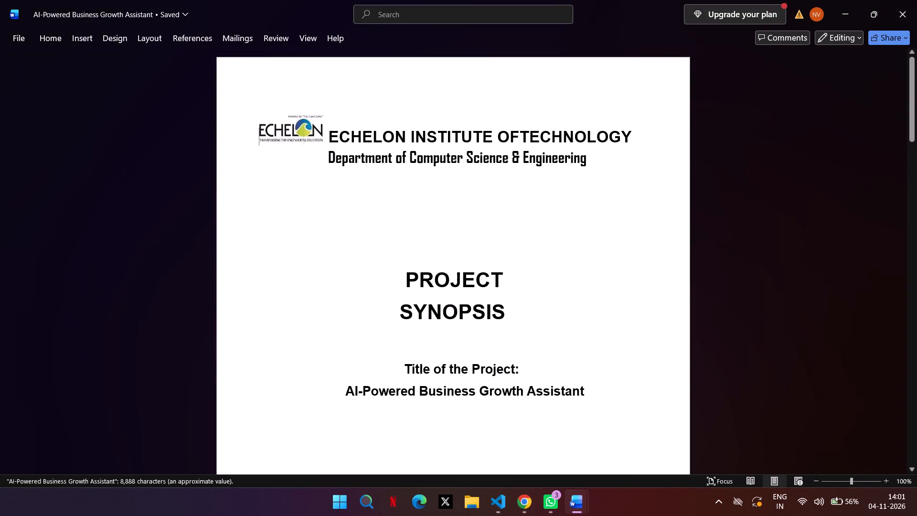
Copy the AI-Powered Business Growth Assistant cover content, from the Echelon logo through the B.TECH CSE 4-B line.
click(466, 268)
scroll(466, 268, down, 3)
scroll(466, 268, up, 2)
click(411, 180)
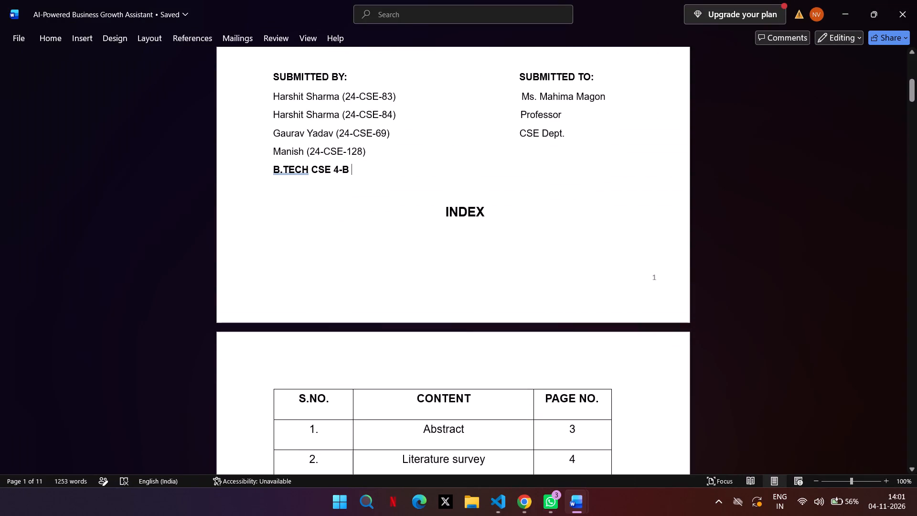
key(ctrl+a)
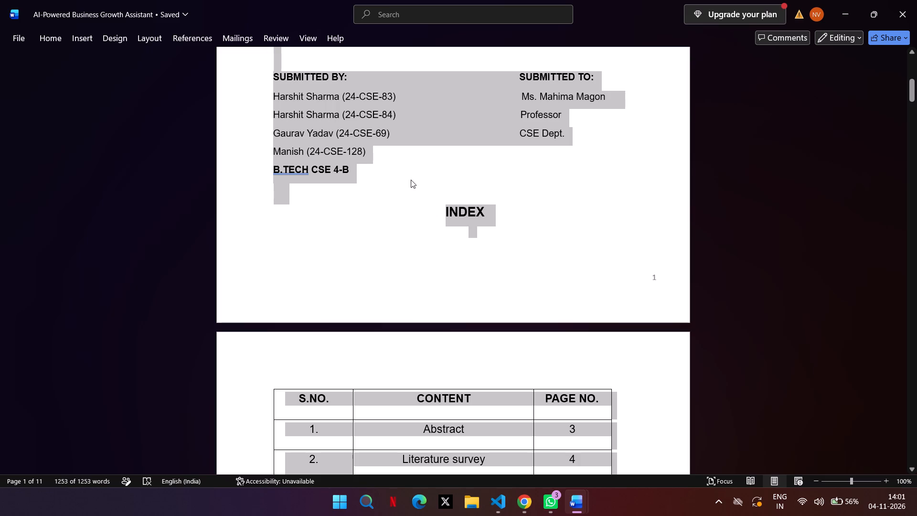
click(411, 180)
drag(379, 176, 199, 1)
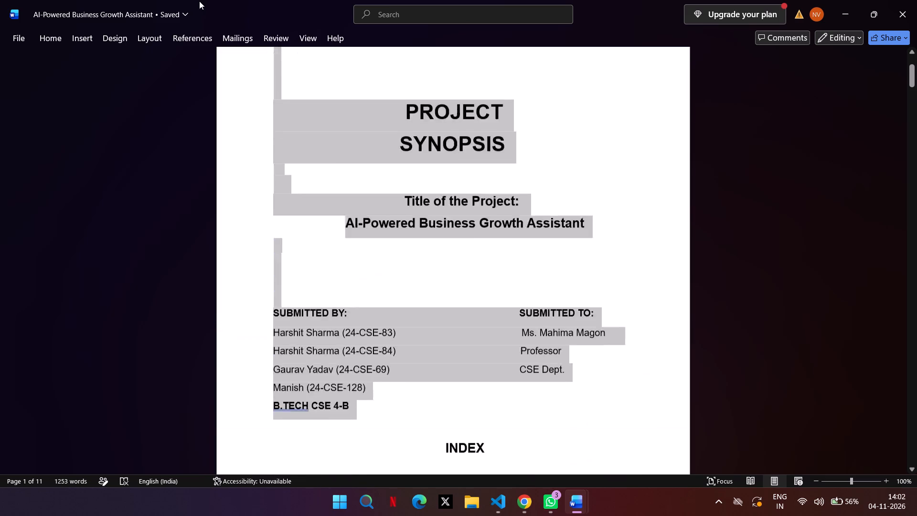
drag(199, 1, 262, 121)
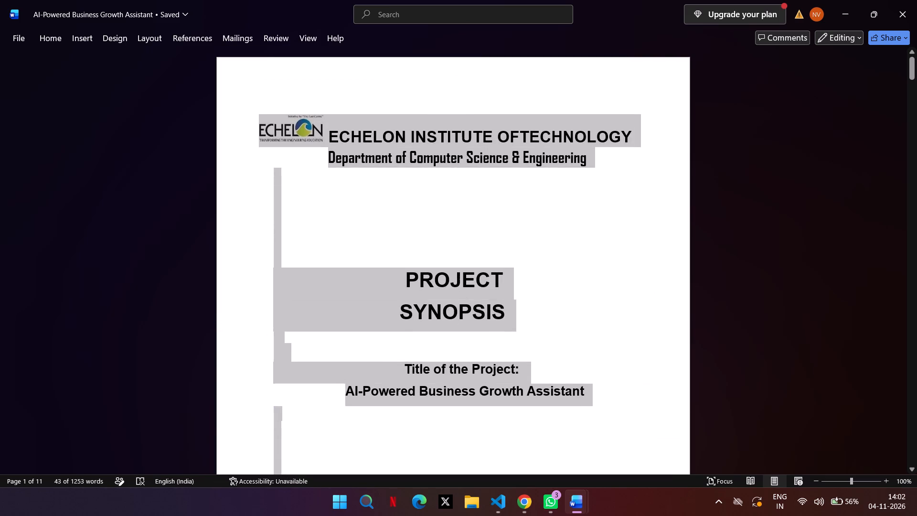
key(ctrl+c)
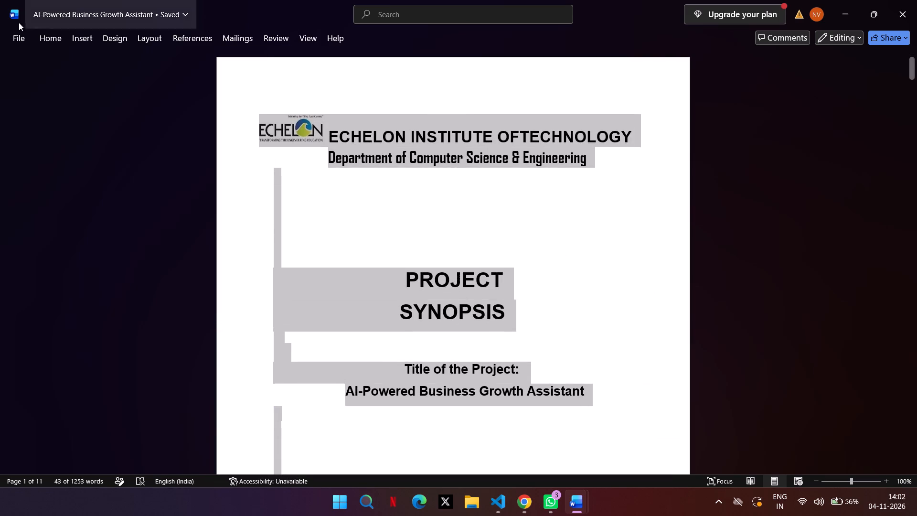
Open the Northeast_Dynamic_Logistics_Synopsis_Formatted PDF from the Downloads folder as an editable document.
click(23, 37)
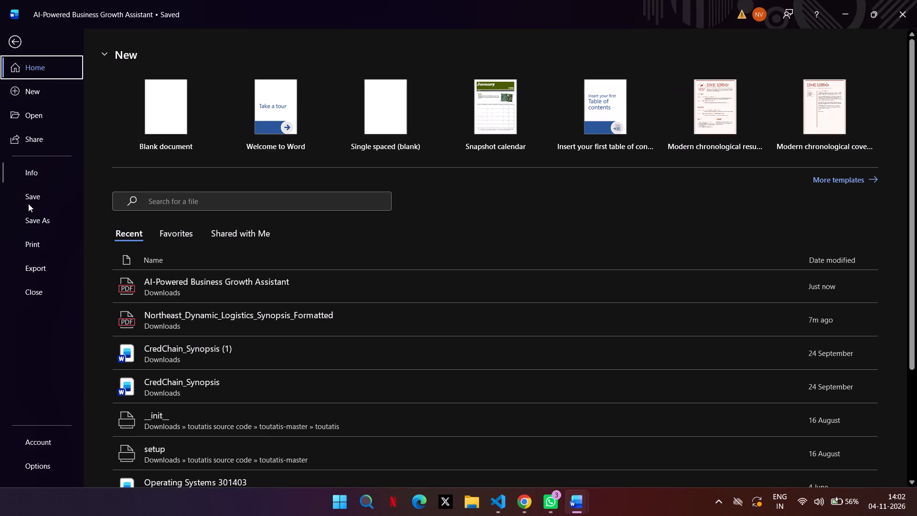
click(49, 121)
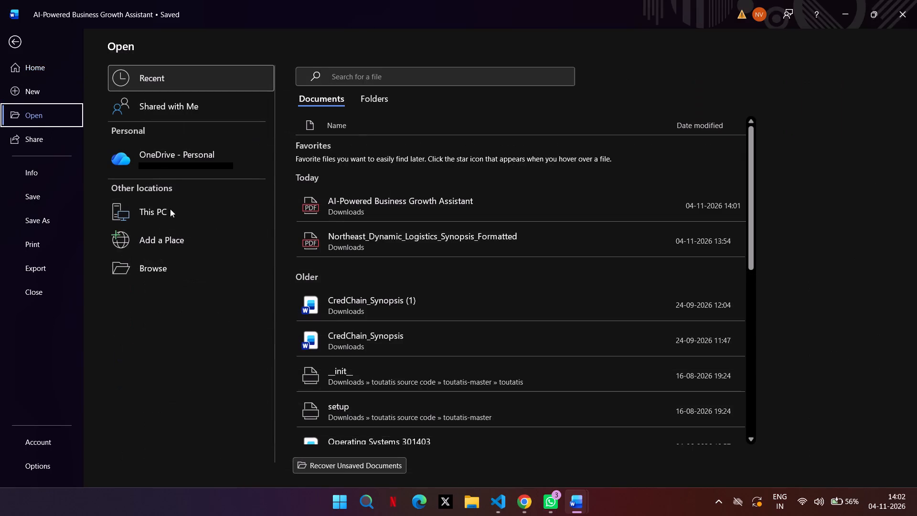
click(164, 267)
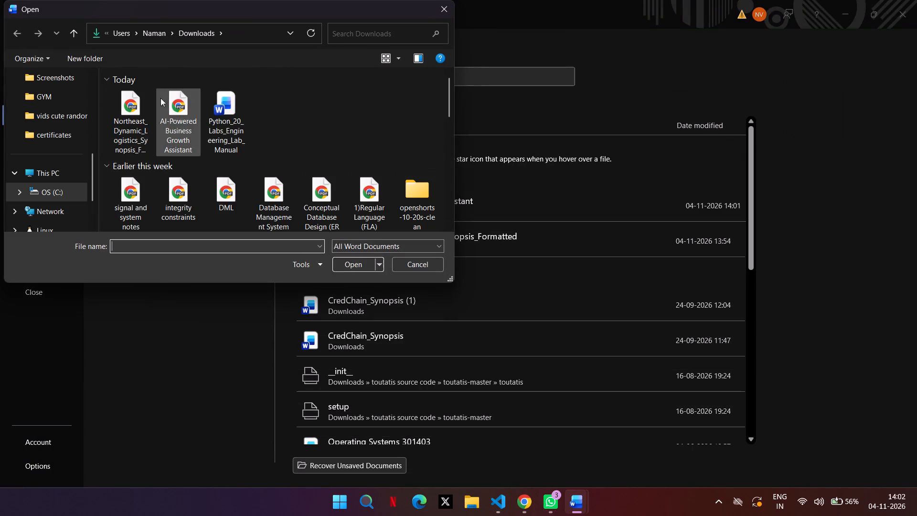
click(138, 104)
click(353, 265)
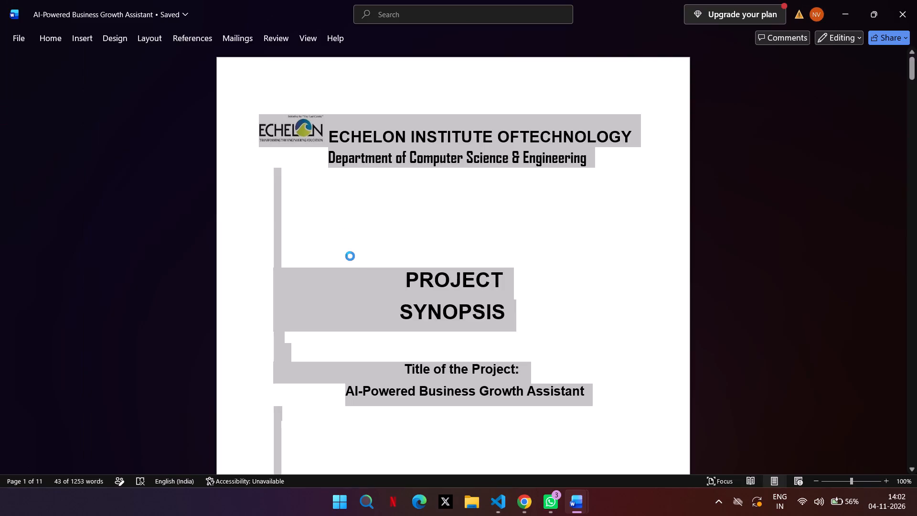
click(341, 226)
click(487, 302)
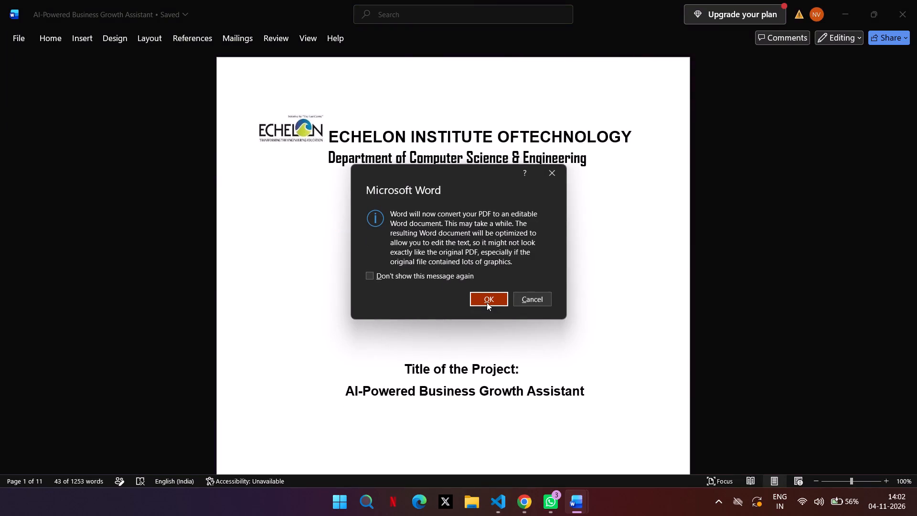
click(494, 299)
double_click(494, 299)
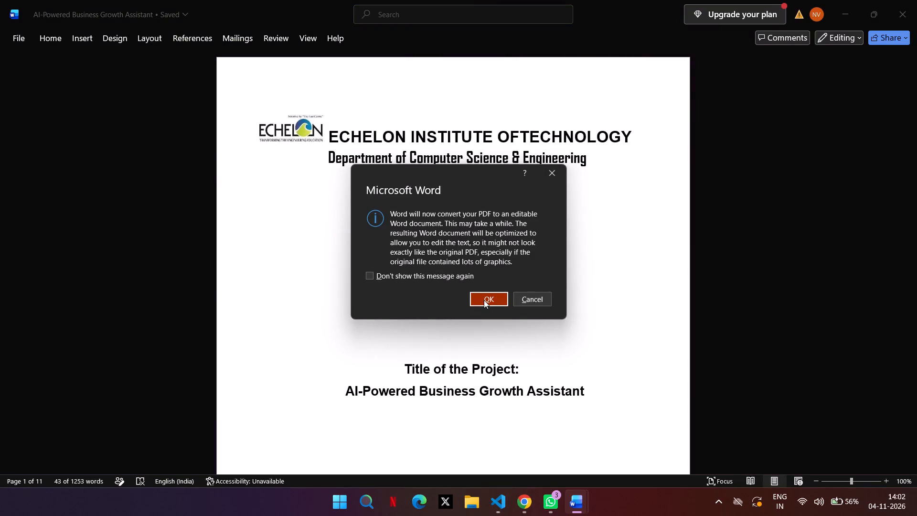
double_click(484, 300)
scroll(512, 278, down, 8)
drag(90, 42, 142, 80)
click(142, 80)
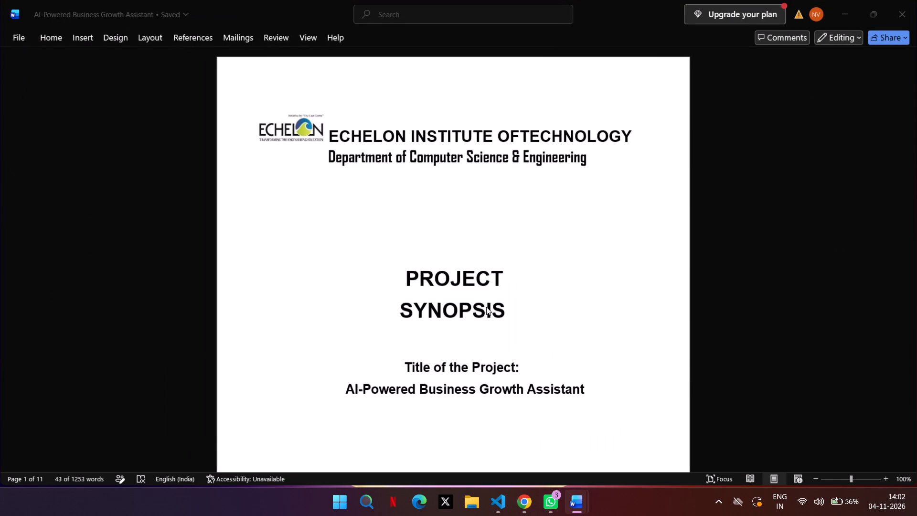
click(489, 291)
triple_click(489, 296)
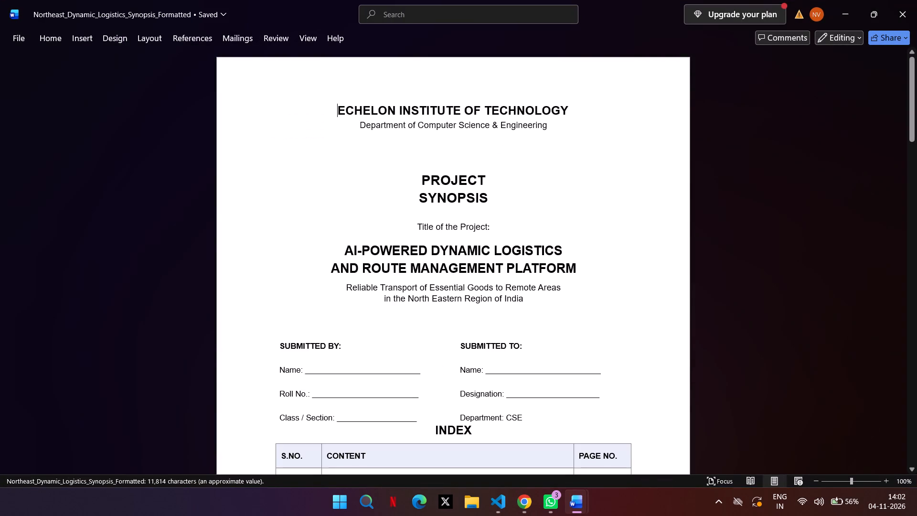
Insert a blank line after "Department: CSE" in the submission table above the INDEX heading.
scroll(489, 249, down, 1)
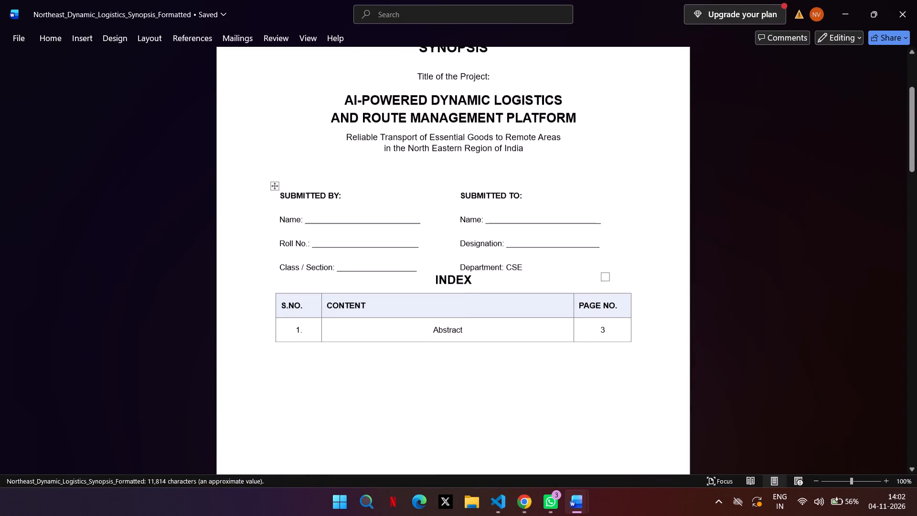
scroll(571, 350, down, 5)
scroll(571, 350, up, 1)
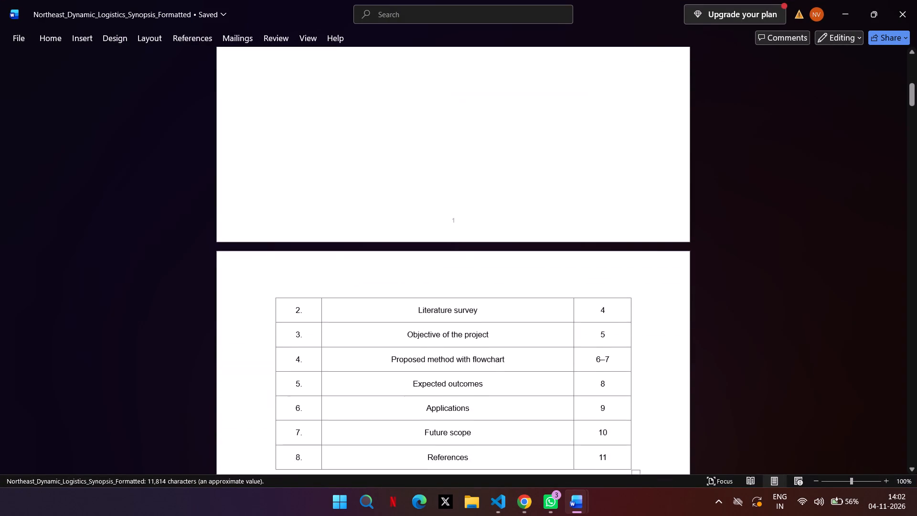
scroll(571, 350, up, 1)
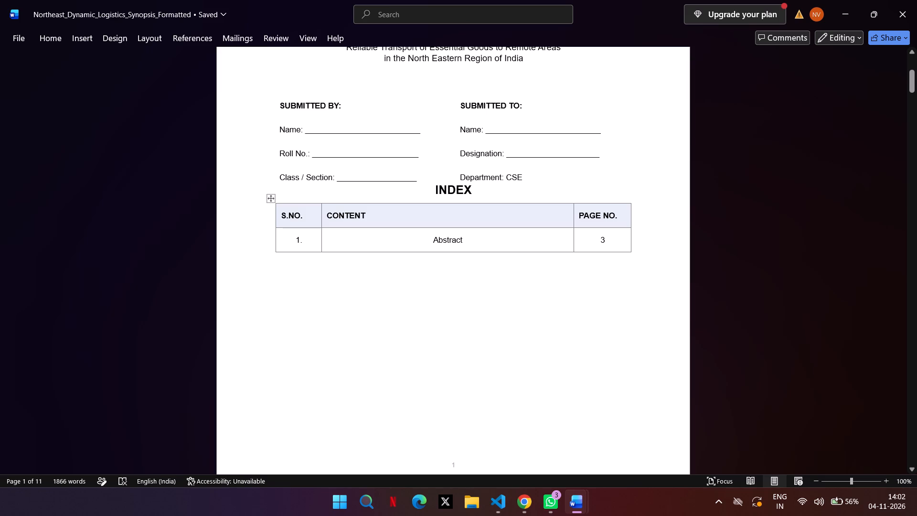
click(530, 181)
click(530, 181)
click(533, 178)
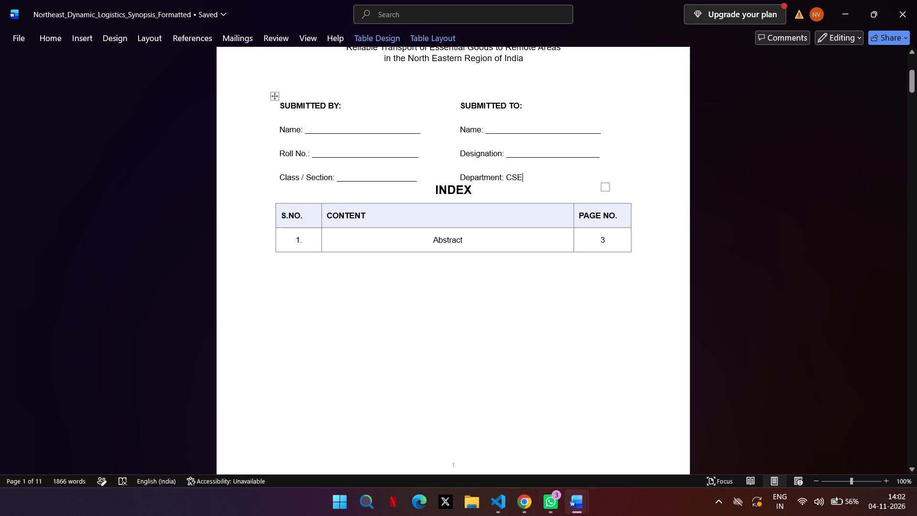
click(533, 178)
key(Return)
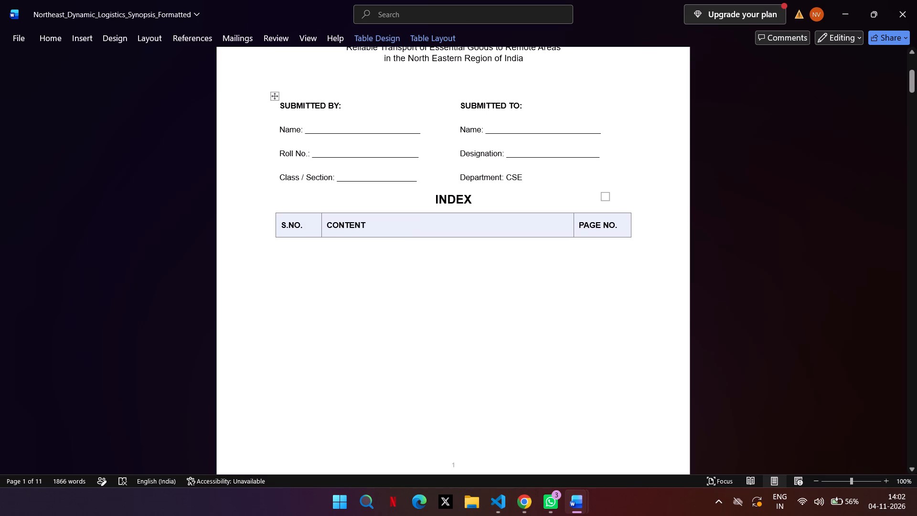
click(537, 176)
Replace the Northeast cover content, from the institute name through the submission table, with the copied AI-Powered Business Growth Assistant cover.
drag(531, 170, 405, 79)
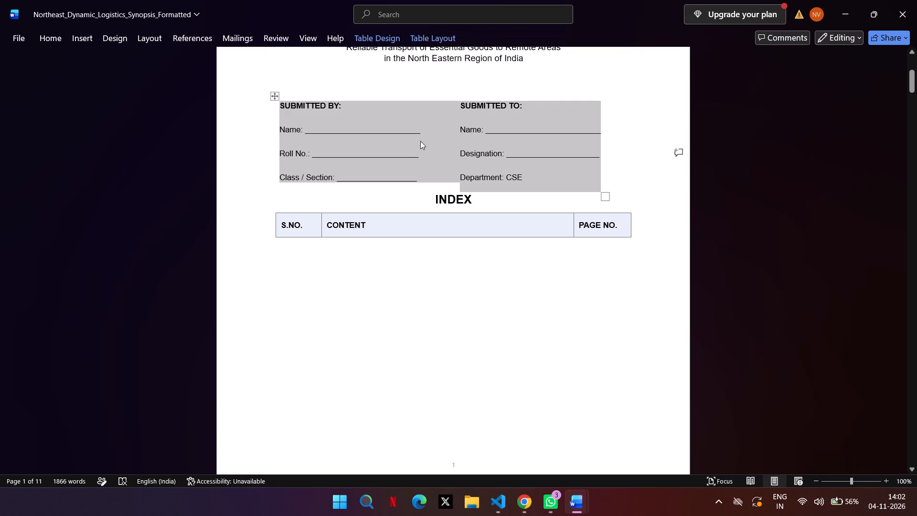
click(420, 141)
scroll(420, 141, up, 4)
scroll(420, 141, down, 1)
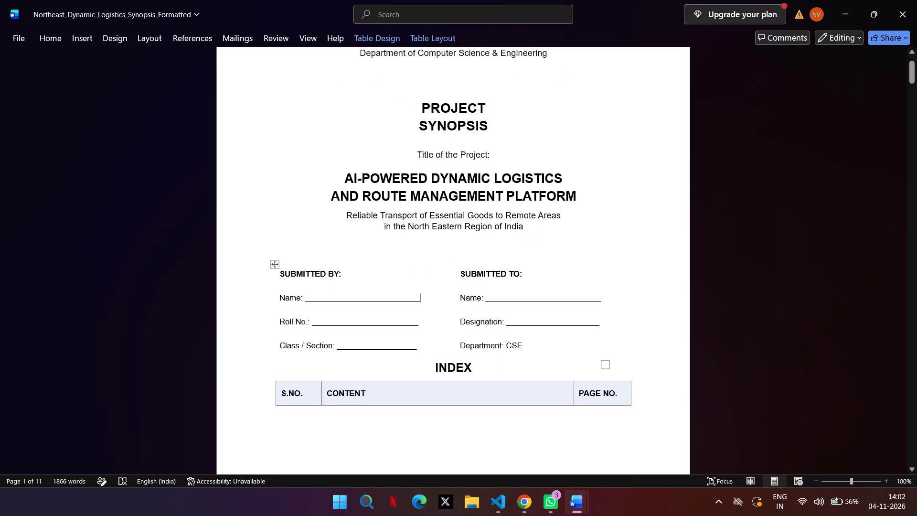
drag(529, 344, 323, 97)
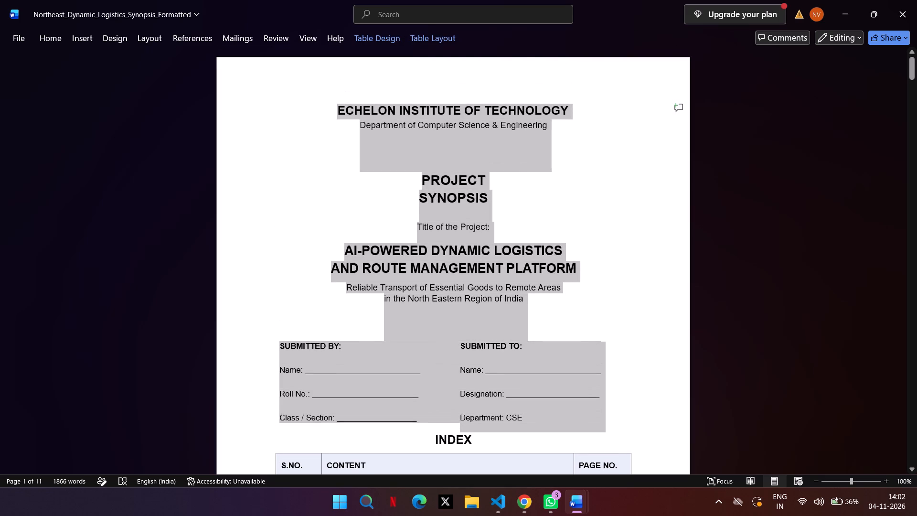
drag(323, 97, 322, 97)
key(BackSpace)
key(ctrl+v)
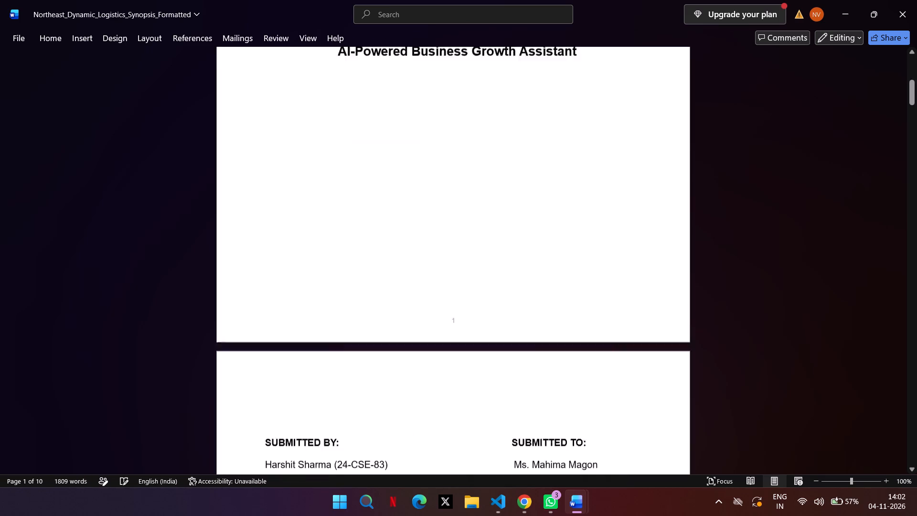
Place the Echelon logo on its own line above the institute name, with a blank line between, and shift it toward the page centre.
scroll(322, 97, up, 3)
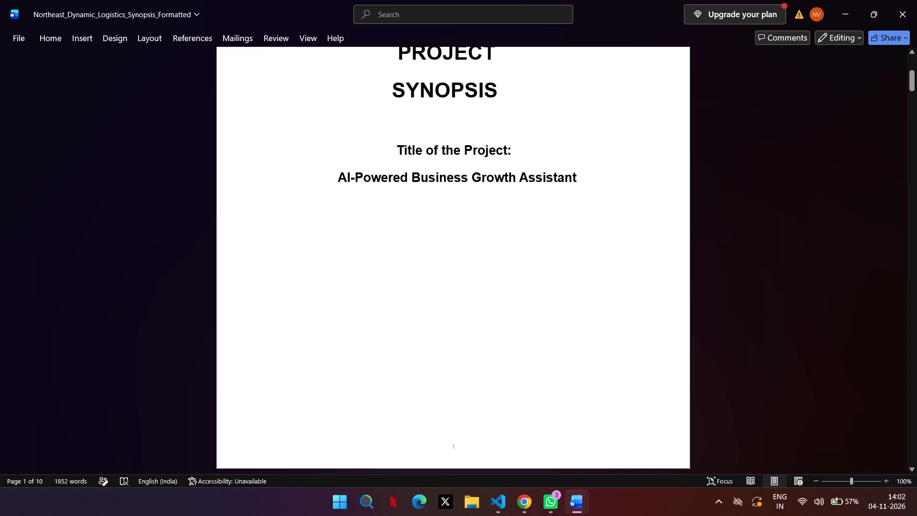
scroll(357, 260, down, 4)
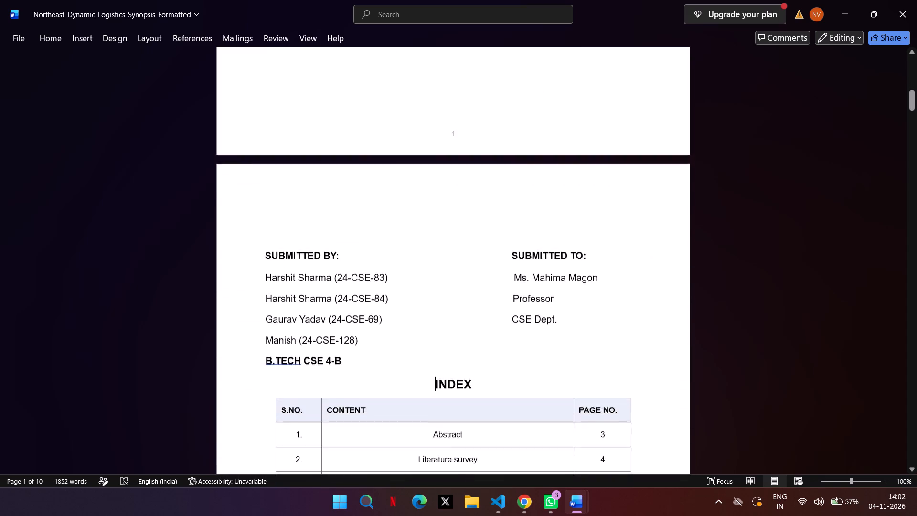
scroll(357, 260, down, 1)
scroll(357, 260, up, 4)
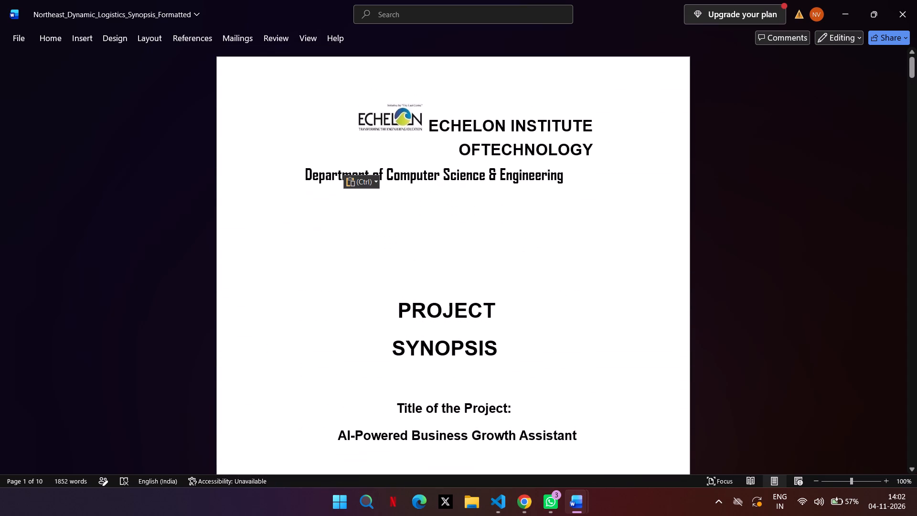
click(428, 122)
key(Return)
key(Return)
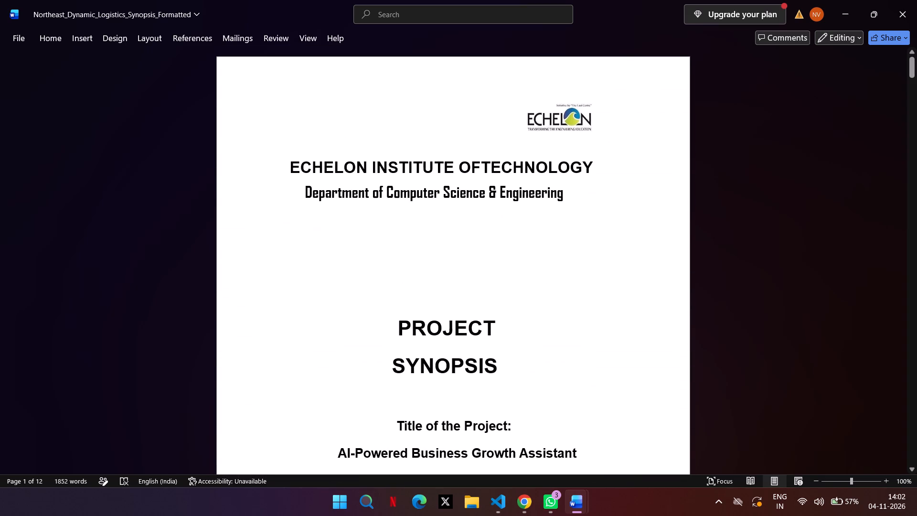
click(522, 114)
key(BackSpace)
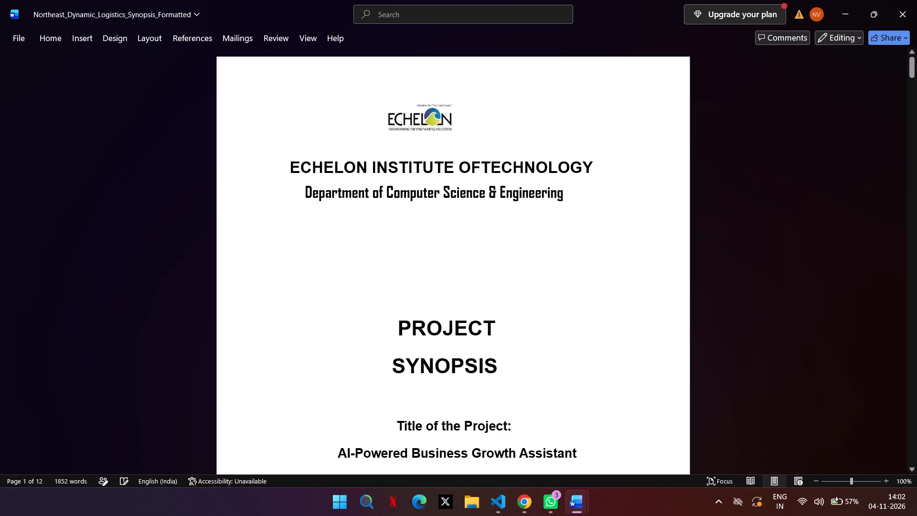
Return the Echelon logo on the cover page to the left margin.
key(BackSpace)
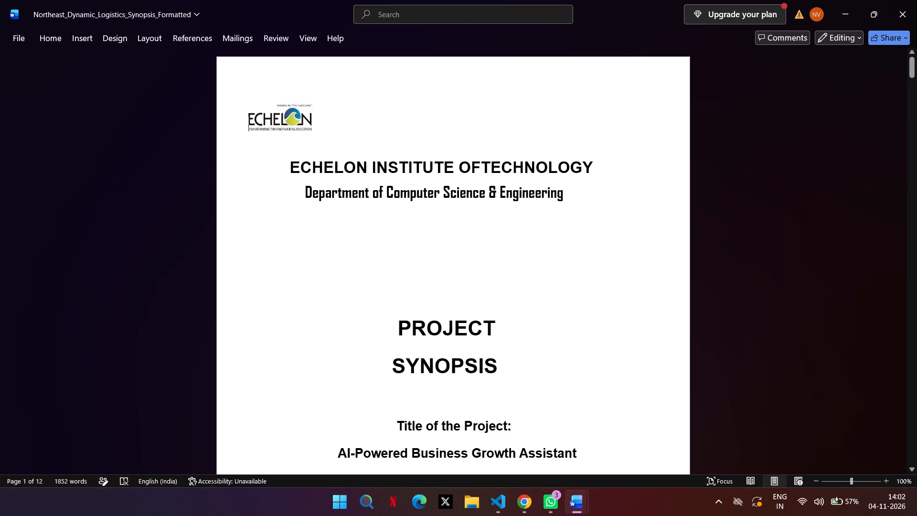
Rework the spacing before "ECHELON INSTITUTE OFTECHNOLOGY", keeping one blank line below the logo and shifting the heading toward the page centre.
click(282, 156)
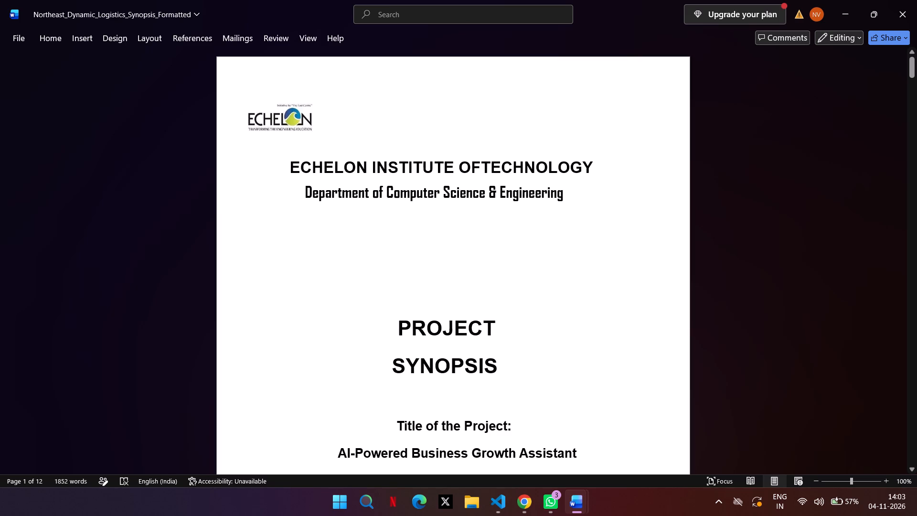
click(281, 166)
key(space)
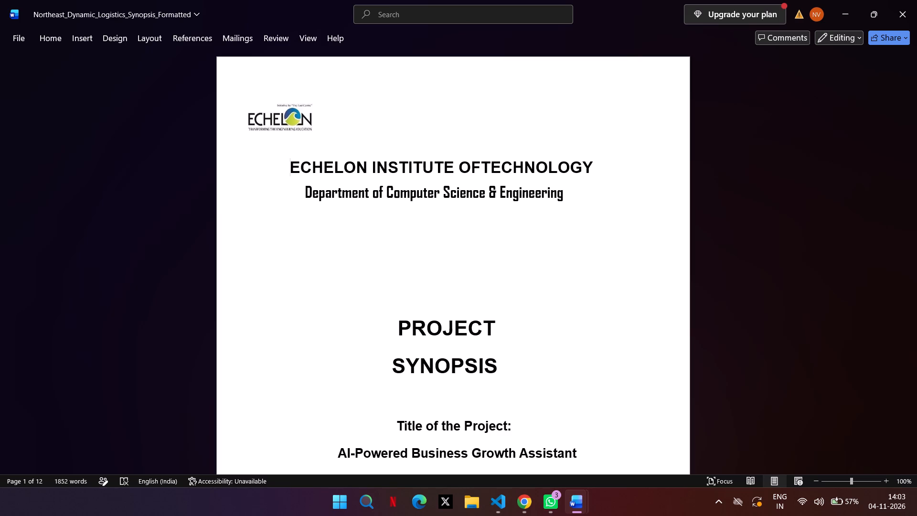
click(281, 166)
key(BackSpace)
key(BackSpace)
key(BackSpace)
key(BackSpace)
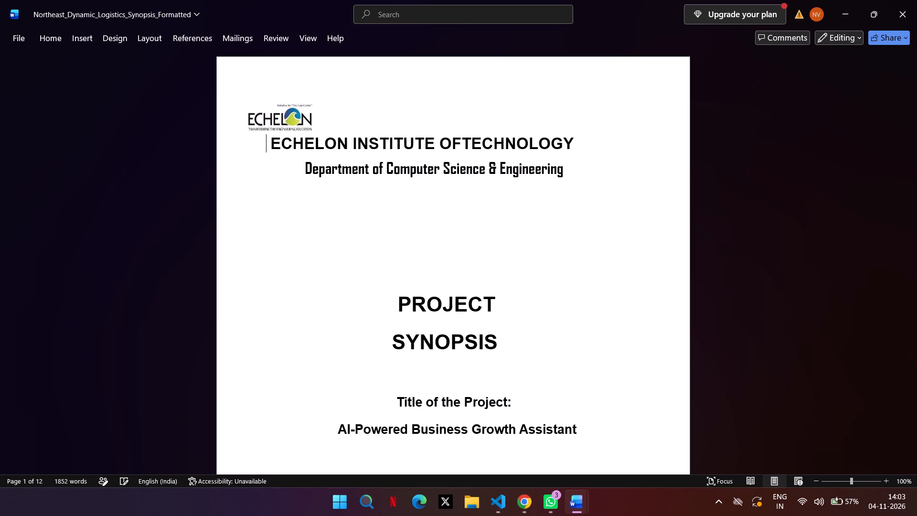
key(BackSpace)
key(Return)
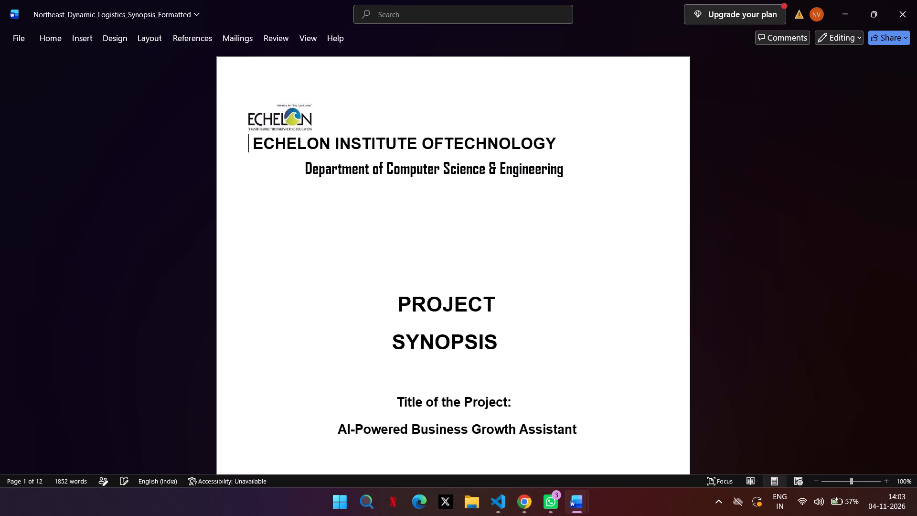
key(Return)
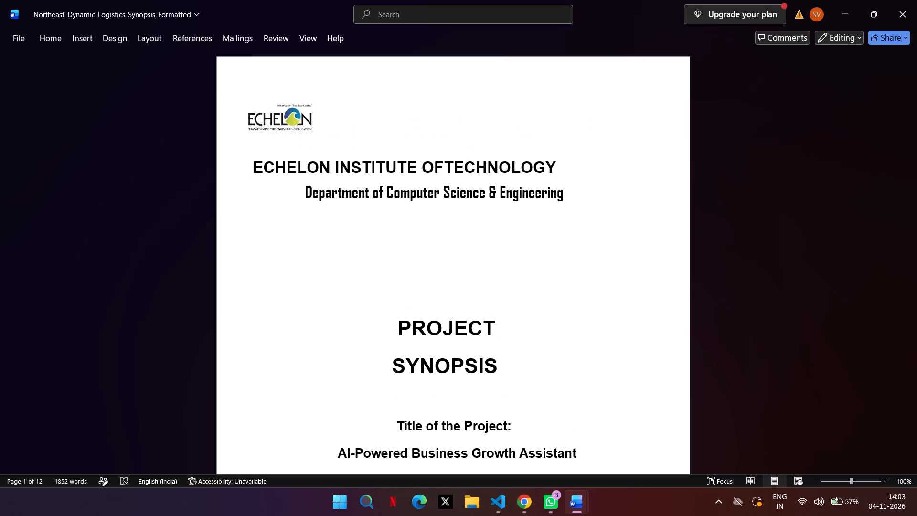
key(space)
key(space)
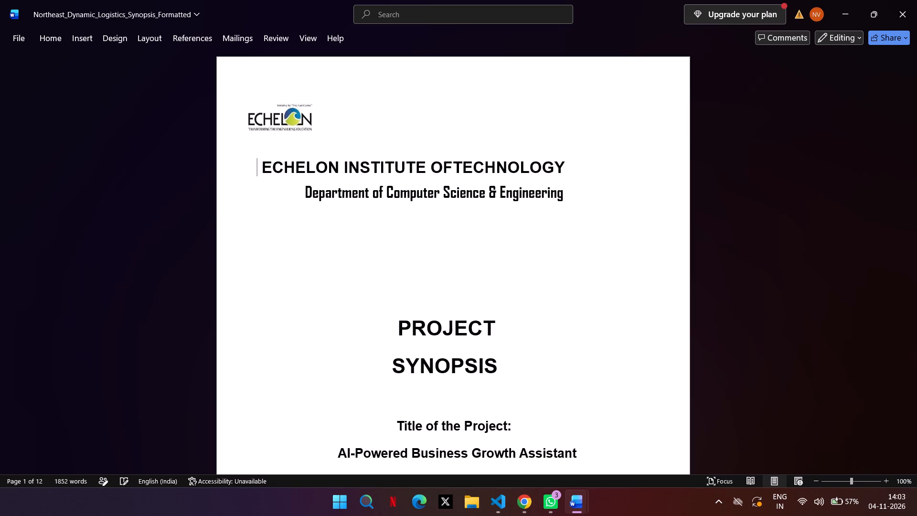
key(space)
key(space)
key(space)
key(space)
key(space)
key(space)
key(space)
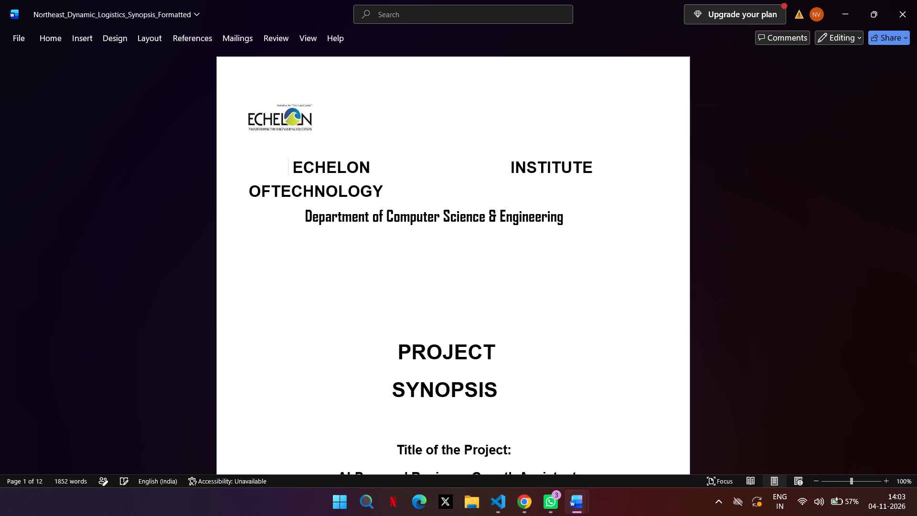
key(BackSpace)
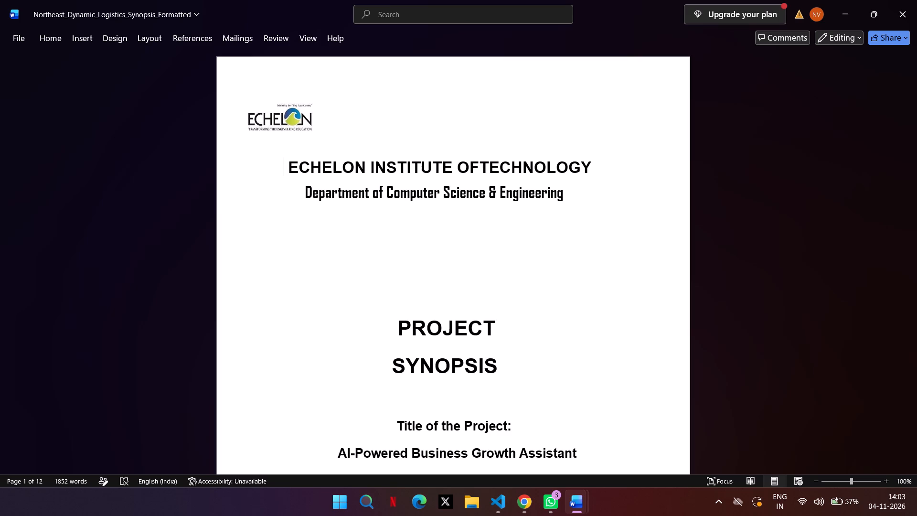
Delete the leading spaces and extra blank lines before "PROJECT" to bring it closer to the department line.
click(372, 326)
key(BackSpace)
key(BackSpace)
key(BackSpace)
key(BackSpace)
key(BackSpace)
key(BackSpace)
key(BackSpace)
key(BackSpace)
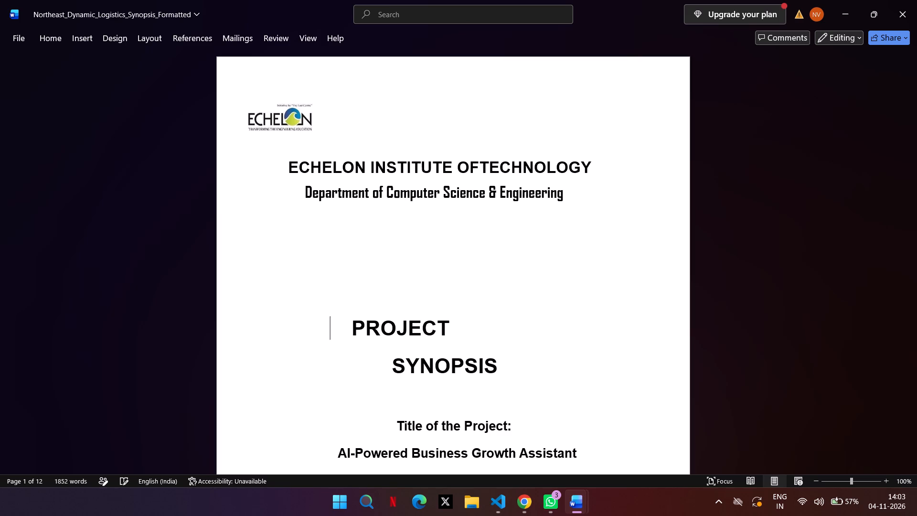
key(BackSpace)
key(BackSpace)
key(BackSpace)
key(BackSpace)
key(BackSpace)
key(BackSpace)
key(BackSpace)
key(BackSpace)
key(BackSpace)
key(BackSpace)
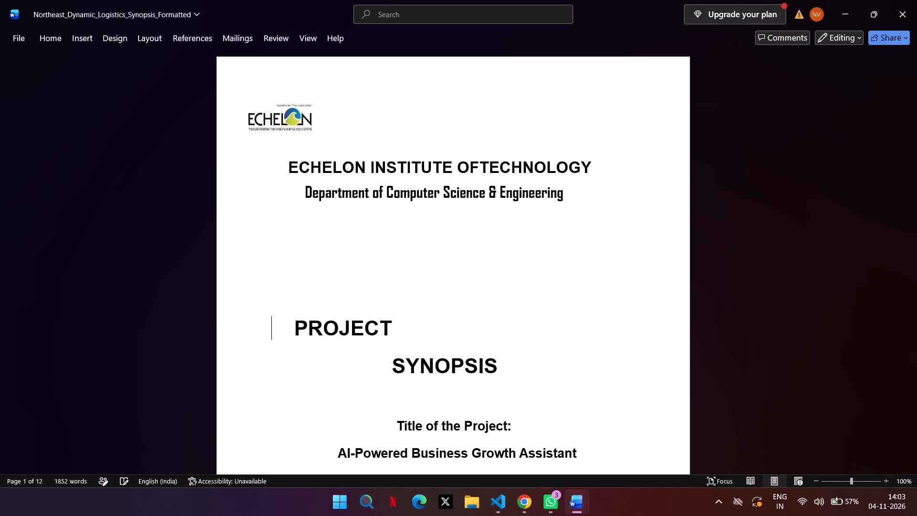
key(BackSpace)
key(BackSpace)
key(BackSpace)
key(BackSpace)
key(BackSpace)
key(BackSpace)
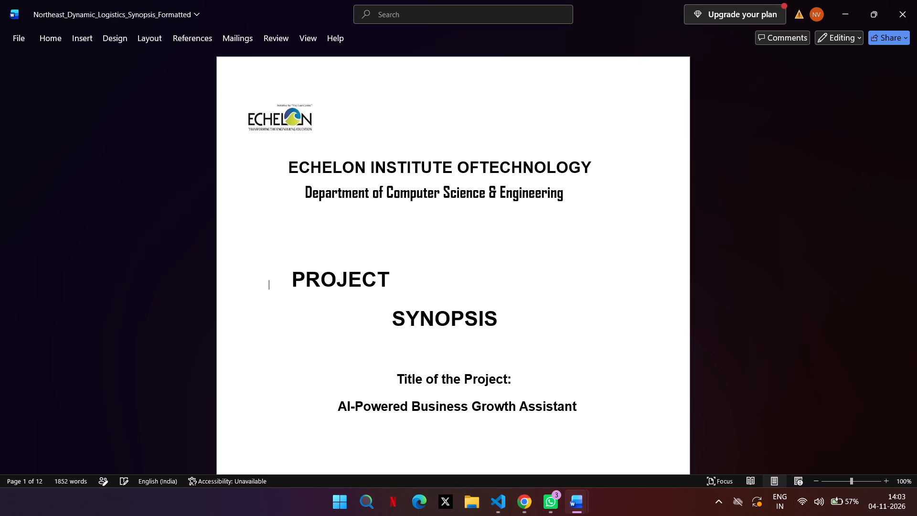
key(BackSpace)
key(BackSpace)
key(BackSpace)
Shift "PROJECT" back toward the page centre, above "SYNOPSIS", with leading spaces.
key(space)
key(space)
key(space)
key(space)
key(space)
key(space)
key(space)
key(space)
key(space)
key(space)
key(space)
key(space)
key(space)
key(space)
key(space)
key(space)
key(space)
key(space)
key(space)
key(space)
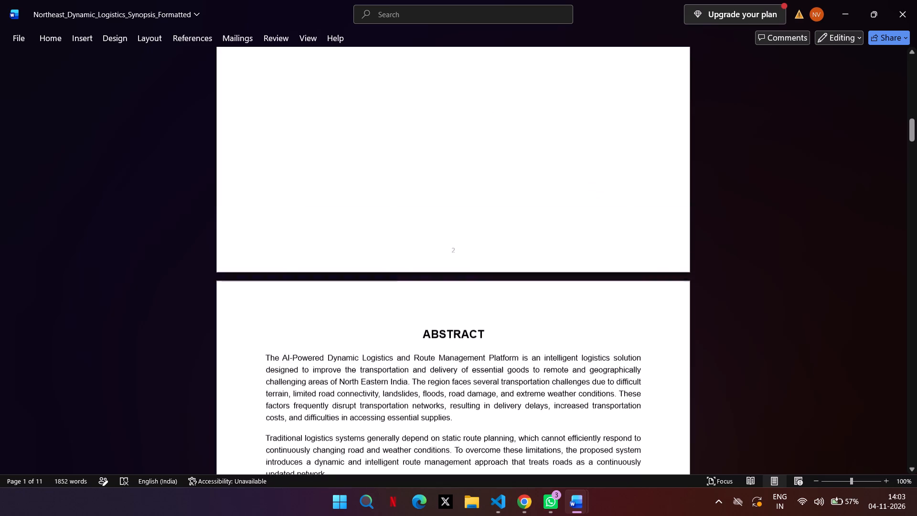
Examine how the cover content flows from the headings through the submission details onto page 2.
scroll(371, 335, up, 3)
scroll(386, 203, up, 1)
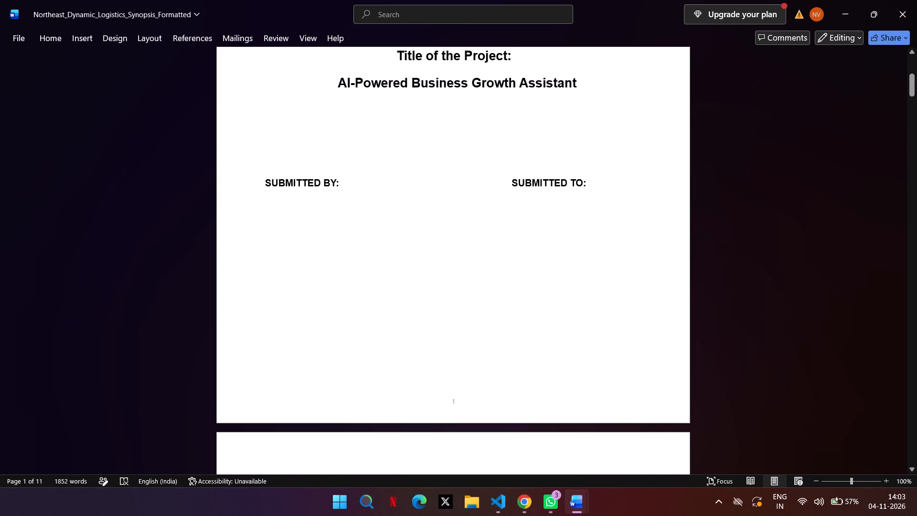
scroll(373, 264, down, 1)
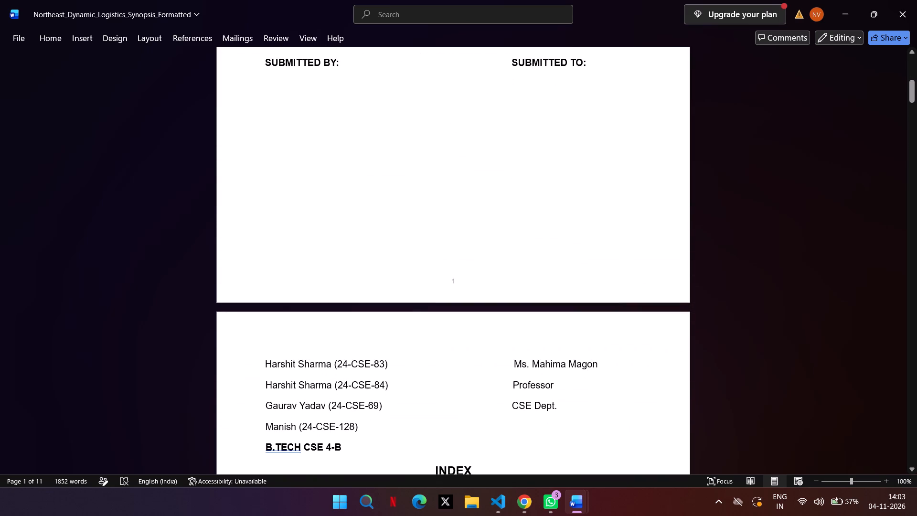
scroll(269, 354, up, 1)
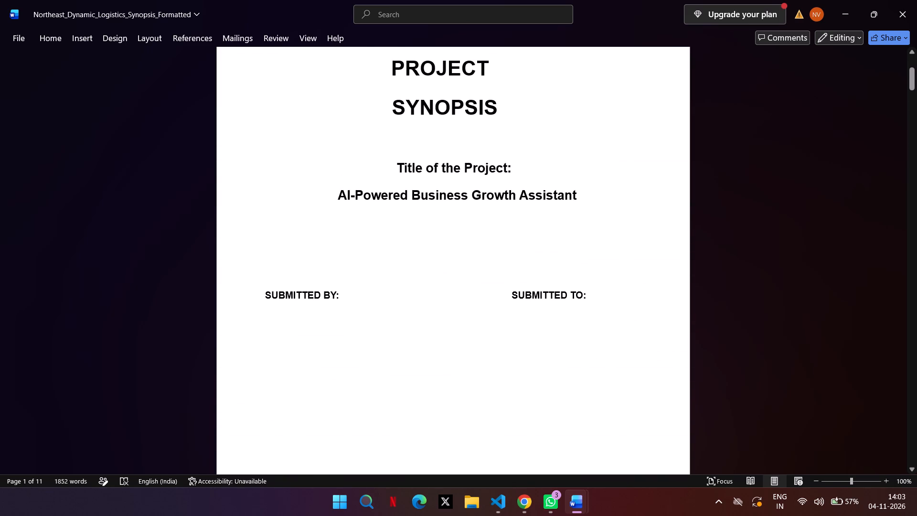
scroll(398, 120, up, 1)
scroll(401, 185, down, 1)
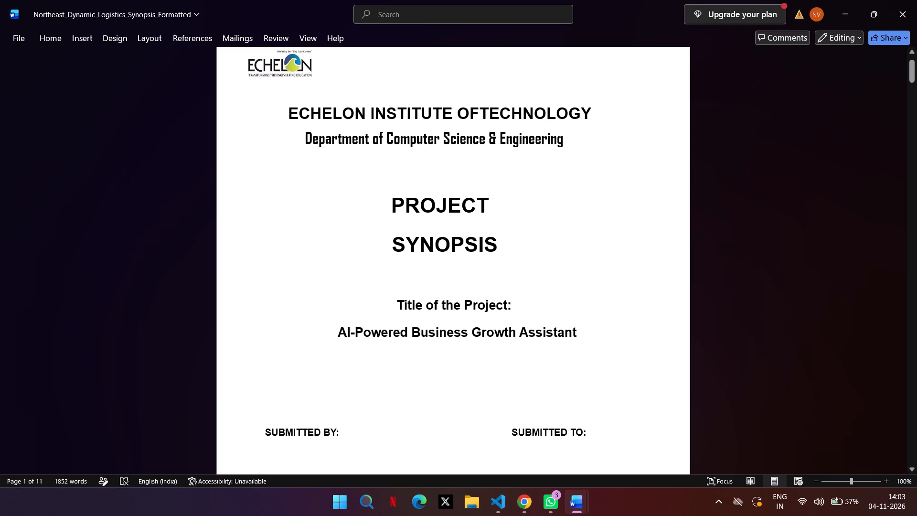
scroll(401, 185, down, 5)
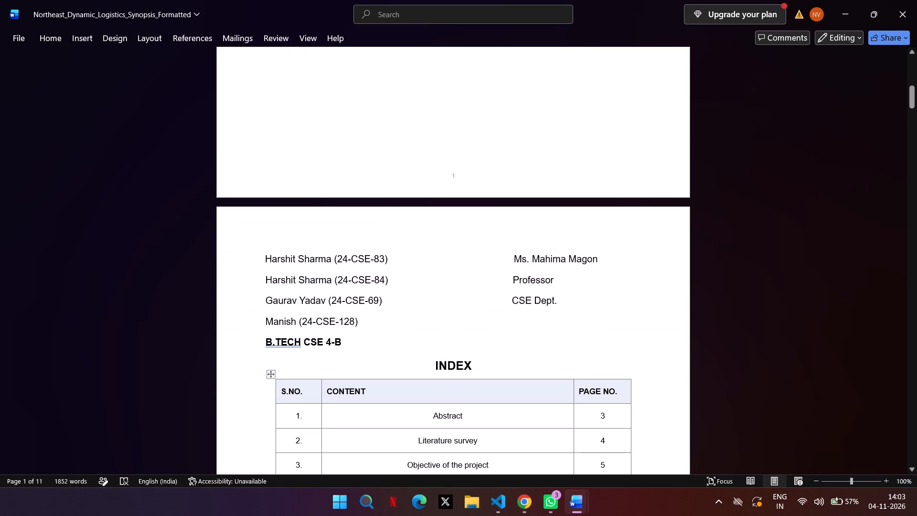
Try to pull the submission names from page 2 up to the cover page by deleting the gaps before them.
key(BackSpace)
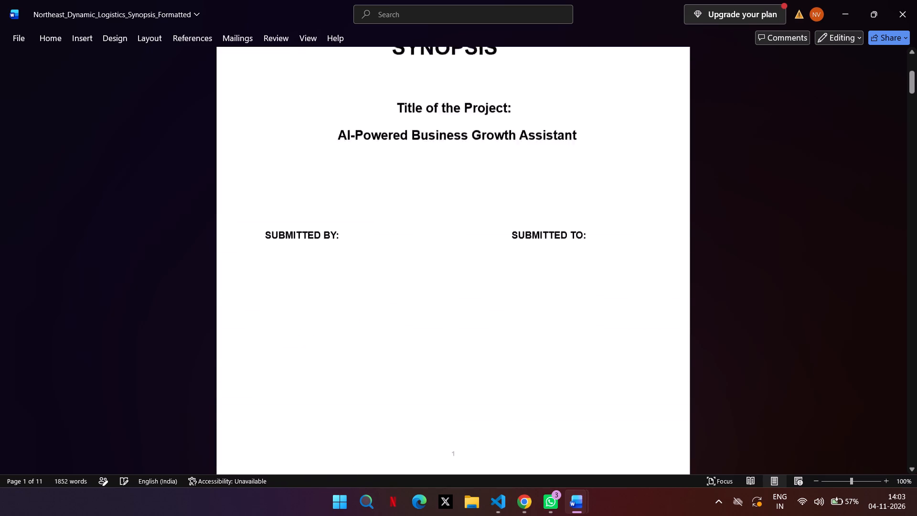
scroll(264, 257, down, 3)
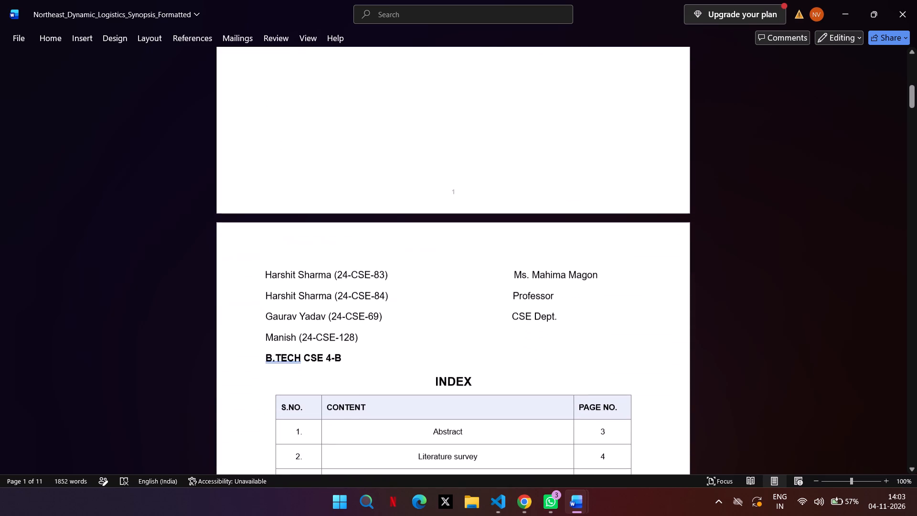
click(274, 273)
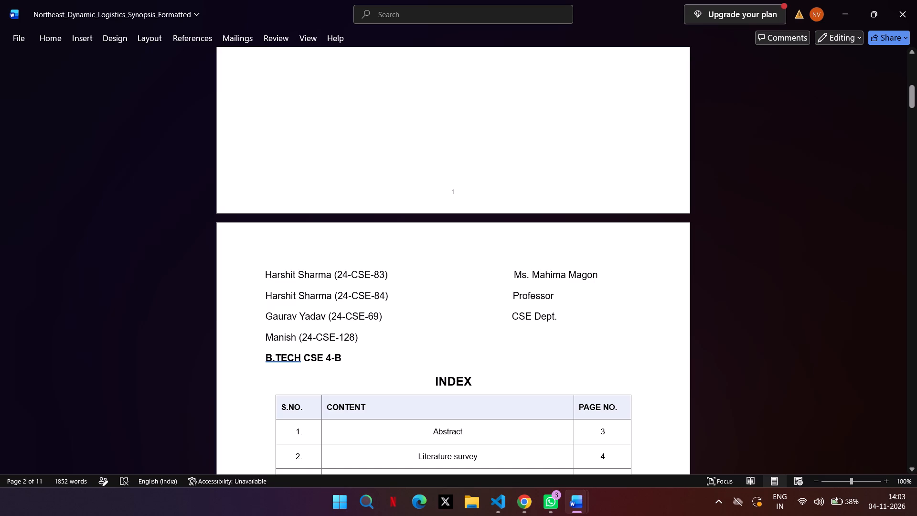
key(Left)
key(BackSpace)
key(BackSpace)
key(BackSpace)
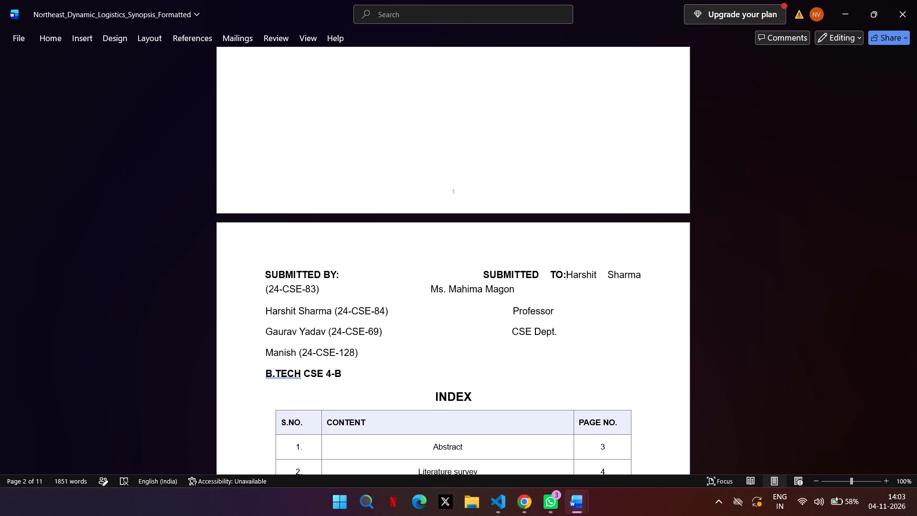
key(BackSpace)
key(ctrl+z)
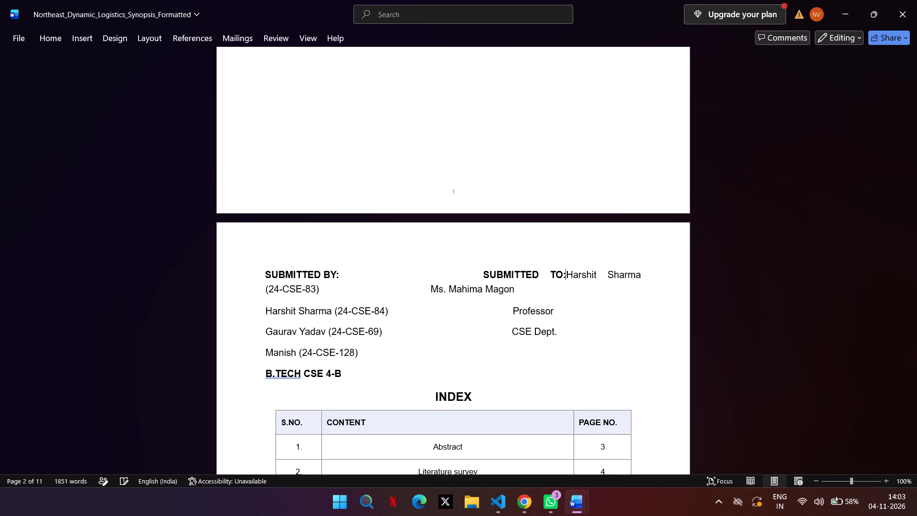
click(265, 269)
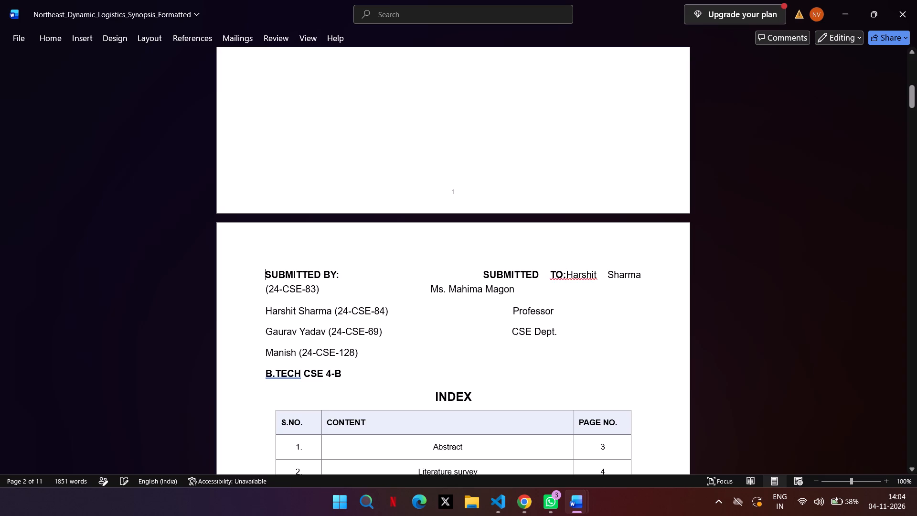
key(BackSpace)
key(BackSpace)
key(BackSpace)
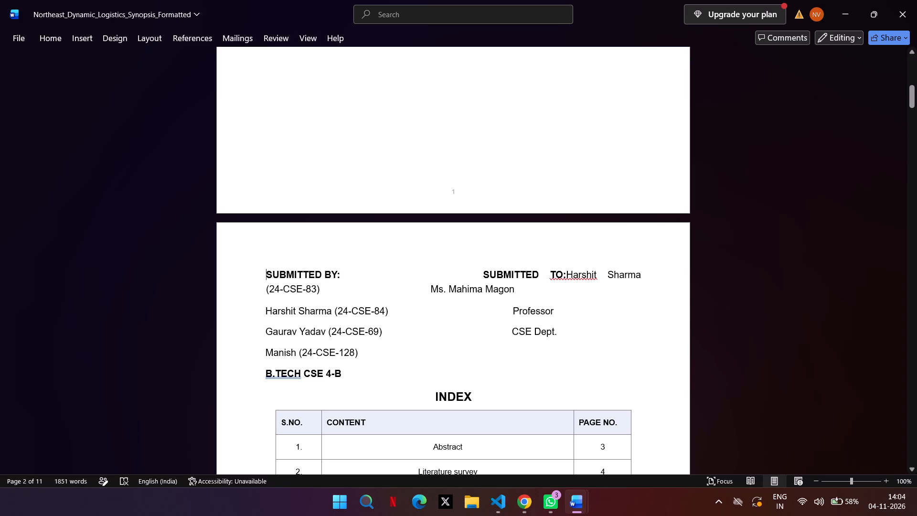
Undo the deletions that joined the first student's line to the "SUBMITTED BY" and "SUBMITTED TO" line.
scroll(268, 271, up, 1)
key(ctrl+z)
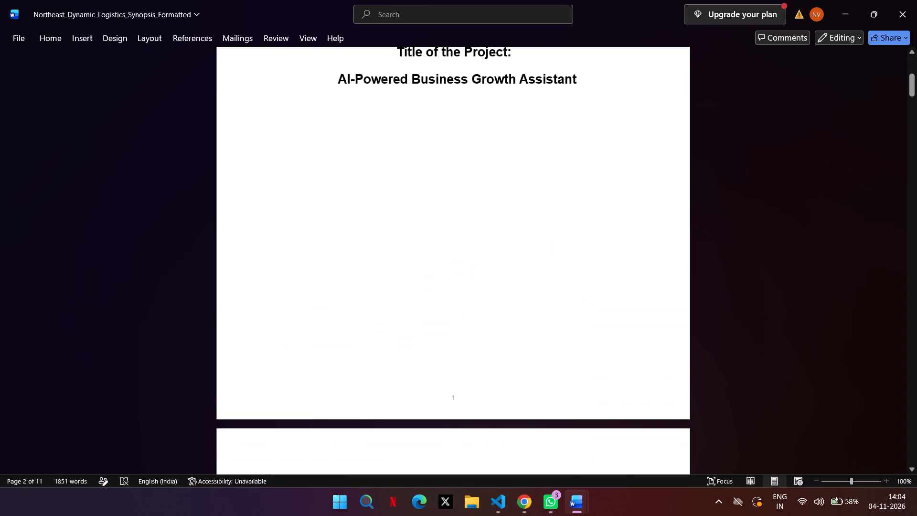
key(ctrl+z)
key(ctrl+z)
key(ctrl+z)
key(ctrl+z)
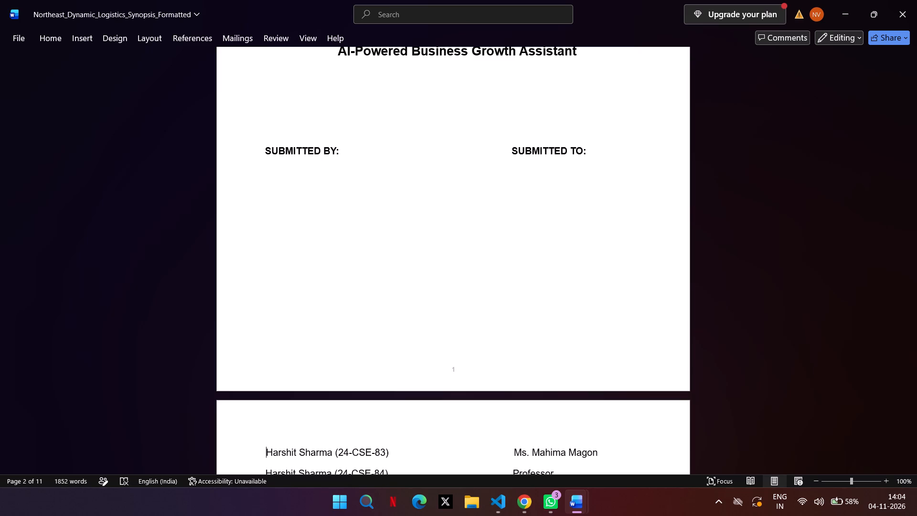
Cut the student and faculty lines, including "B.TECH CSE 4-B", from above the INDEX heading on page 2.
scroll(268, 271, up, 1)
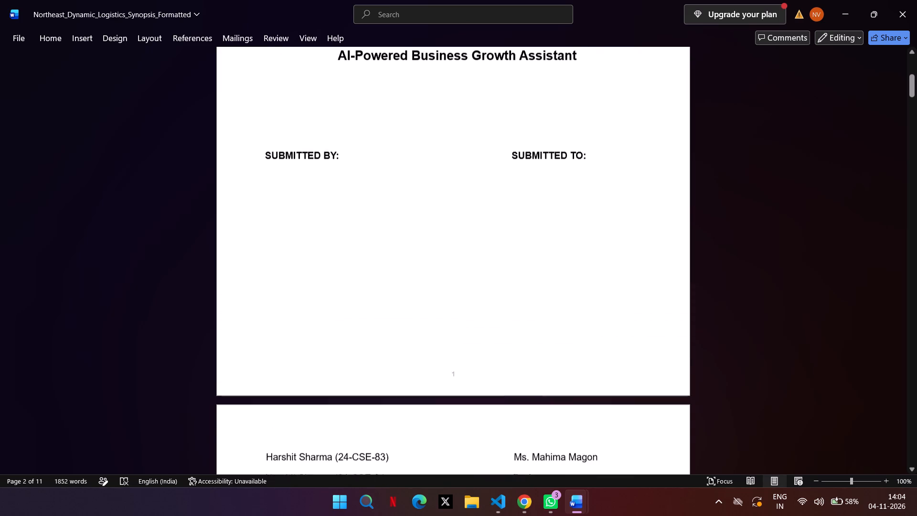
scroll(268, 271, up, 1)
scroll(268, 271, down, 1)
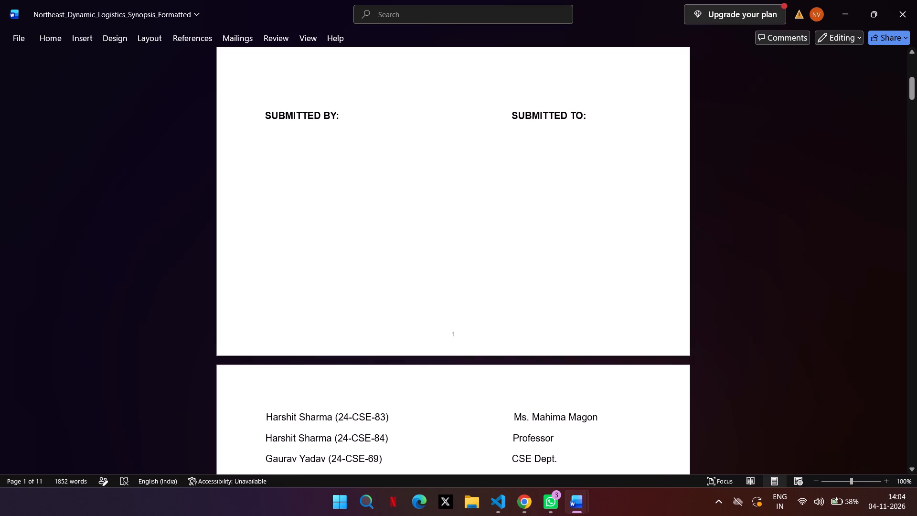
scroll(291, 208, down, 1)
drag(266, 280, 513, 355)
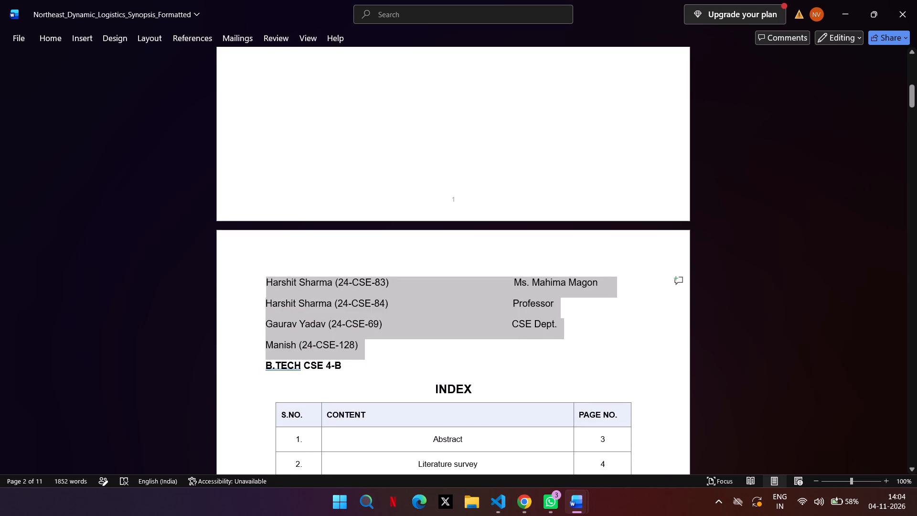
drag(513, 355, 535, 361)
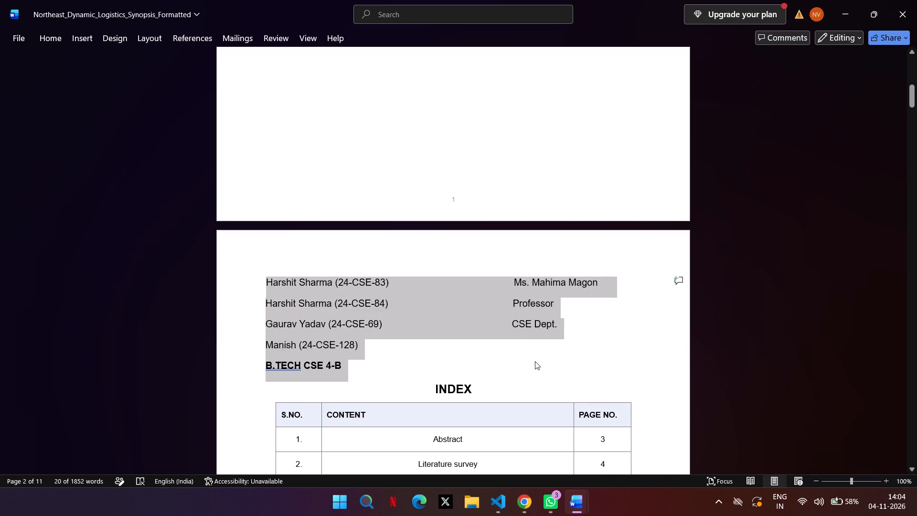
key(ctrl+x)
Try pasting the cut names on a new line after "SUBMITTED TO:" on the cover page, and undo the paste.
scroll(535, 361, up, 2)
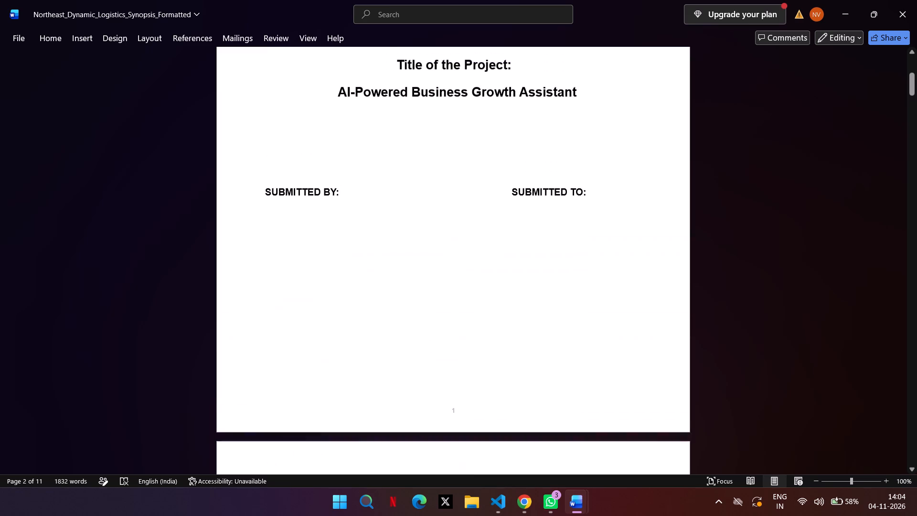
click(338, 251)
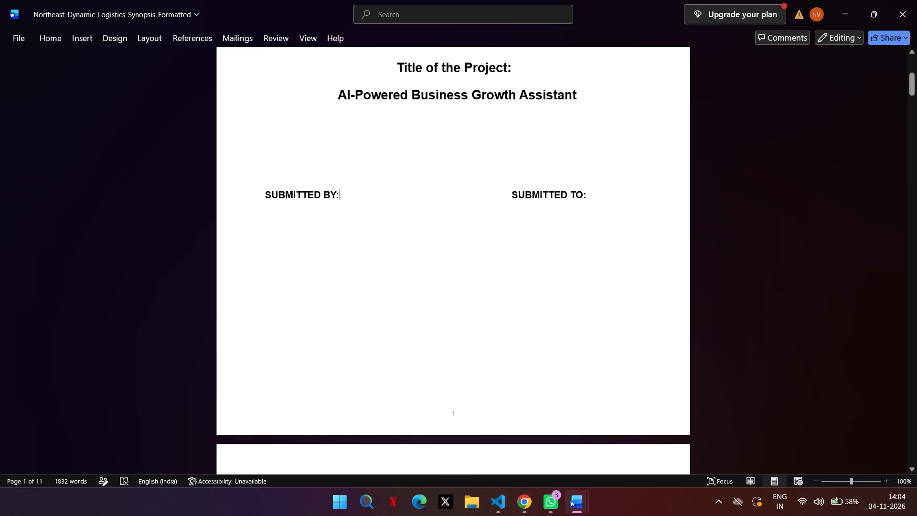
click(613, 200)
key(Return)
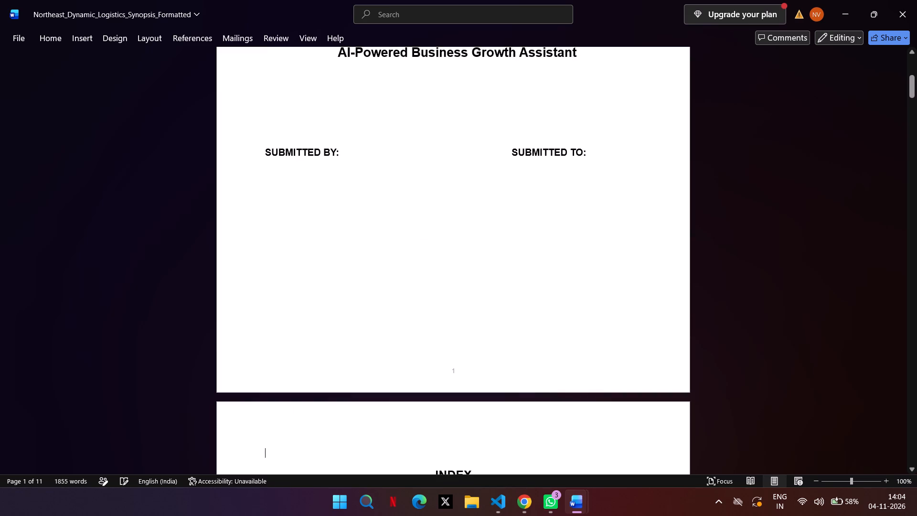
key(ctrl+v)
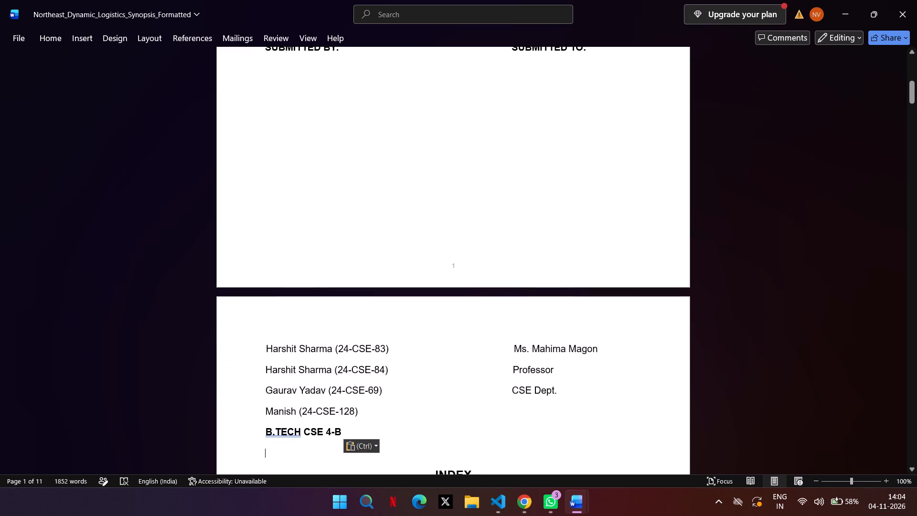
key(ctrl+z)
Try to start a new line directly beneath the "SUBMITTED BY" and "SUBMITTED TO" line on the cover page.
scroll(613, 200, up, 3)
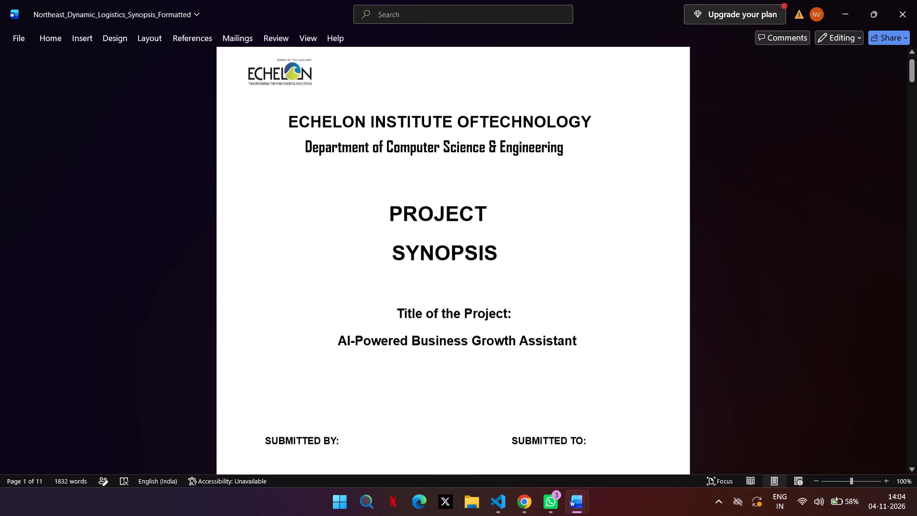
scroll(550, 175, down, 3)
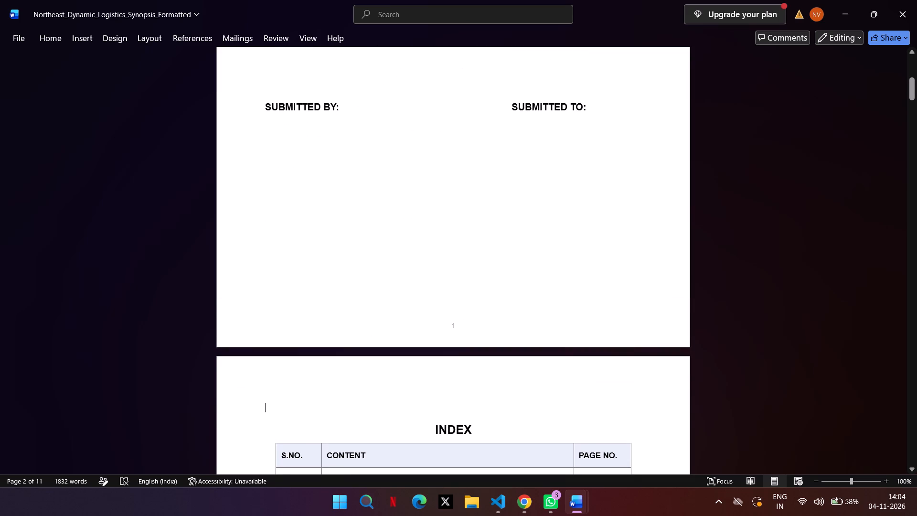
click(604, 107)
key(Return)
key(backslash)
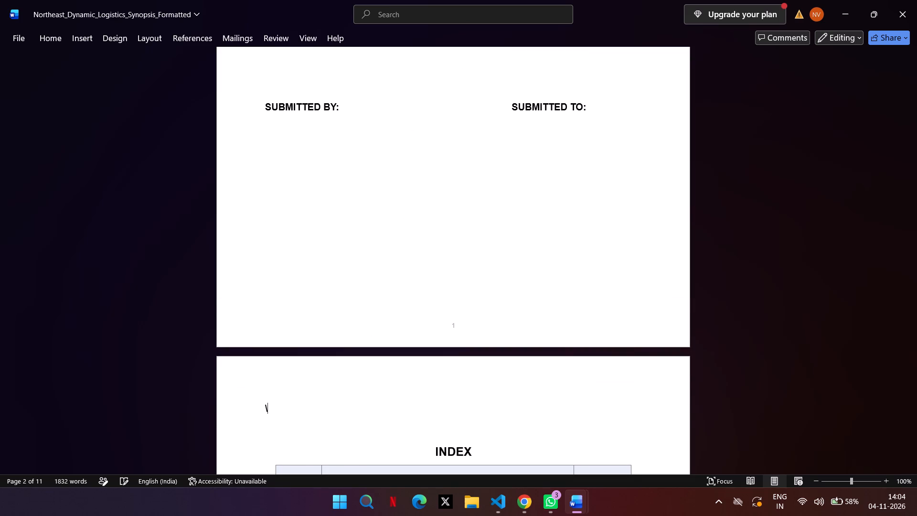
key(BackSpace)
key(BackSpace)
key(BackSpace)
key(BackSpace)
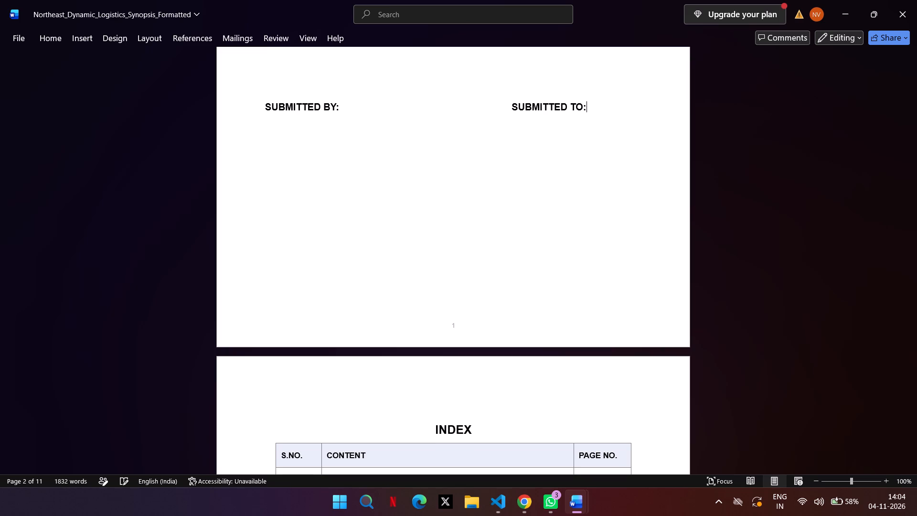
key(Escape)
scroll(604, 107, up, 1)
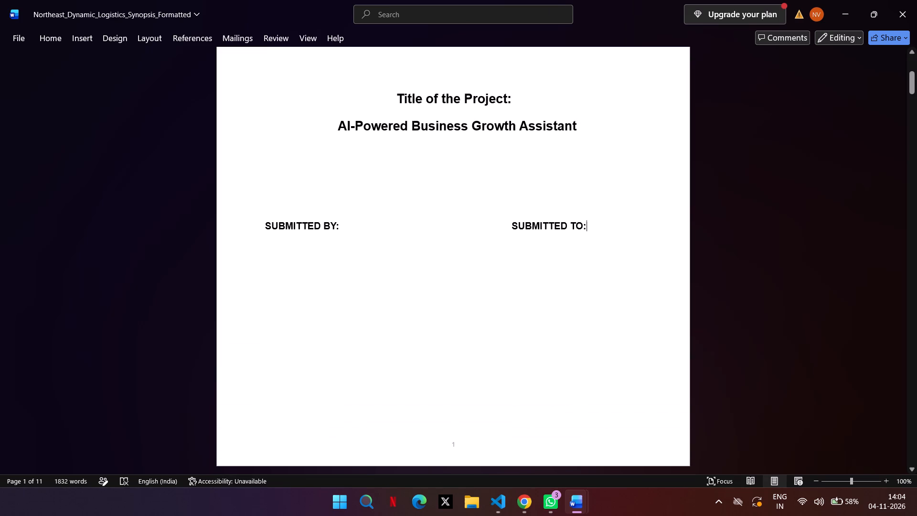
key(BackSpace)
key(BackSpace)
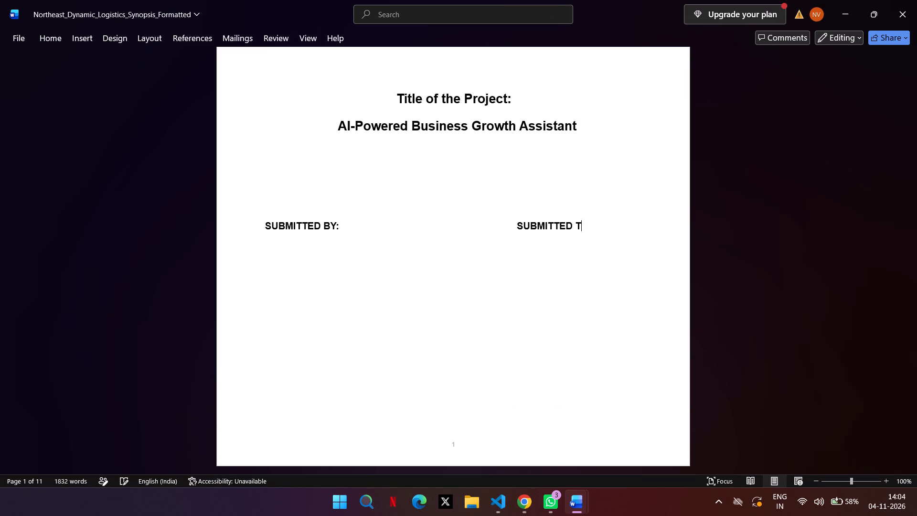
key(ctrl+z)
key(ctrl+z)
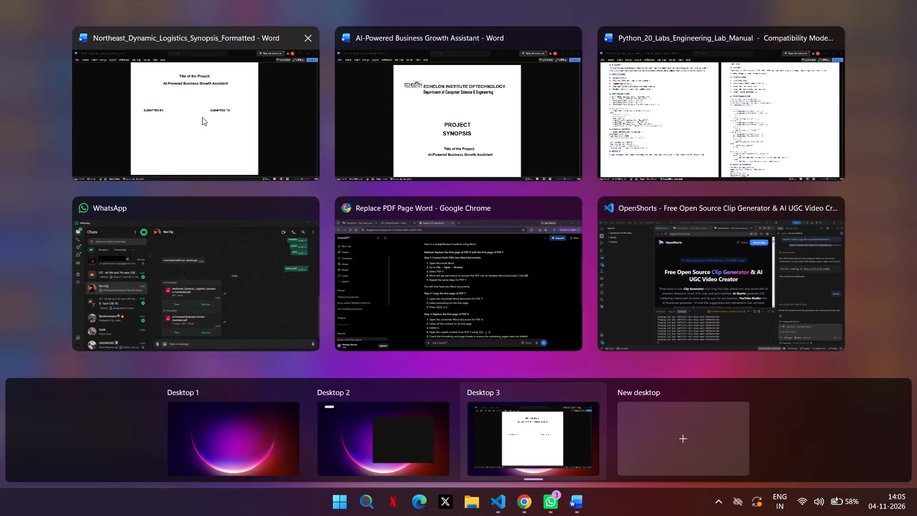
click(428, 102)
click(455, 248)
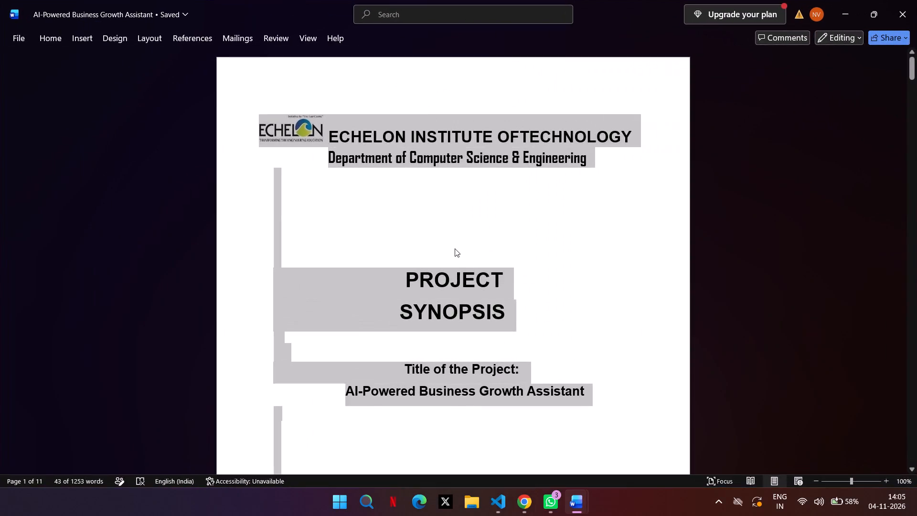
drag(416, 168, 412, 157)
scroll(412, 157, up, 1)
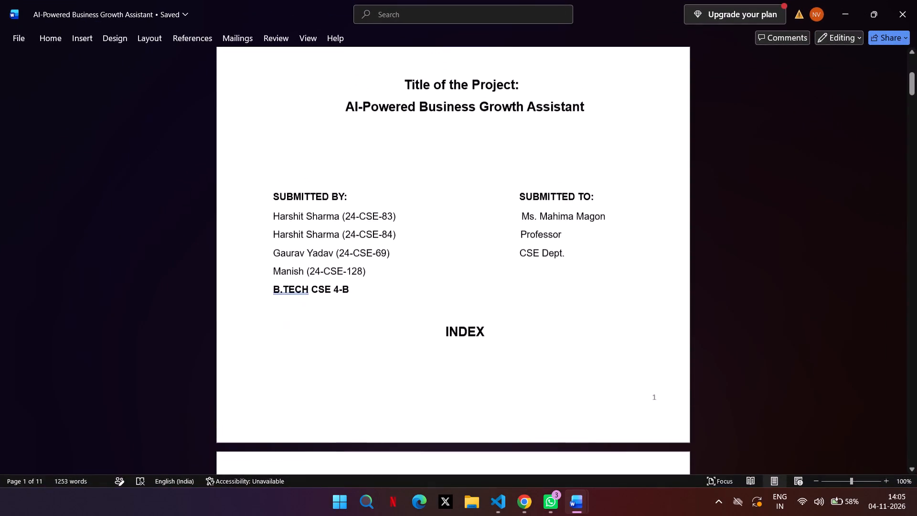
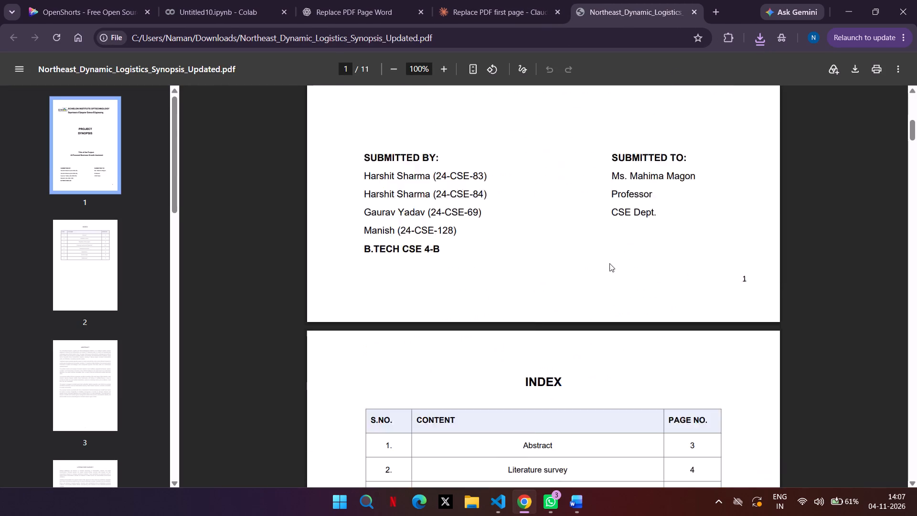
Examine the replaced cover page and the opening pages of the Northeast_Dynamic_Logistics_Synopsis_Updated PDF.
scroll(609, 263, down, 9)
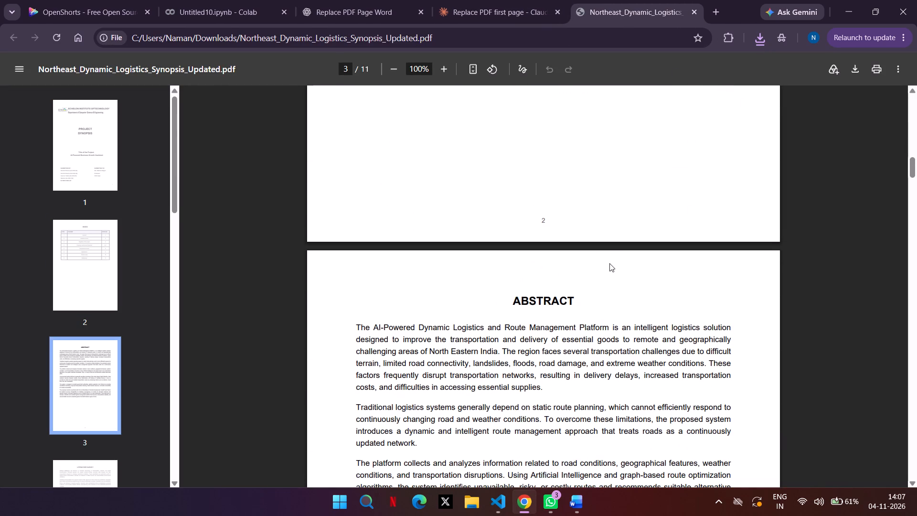
scroll(609, 263, down, 4)
scroll(609, 263, up, 16)
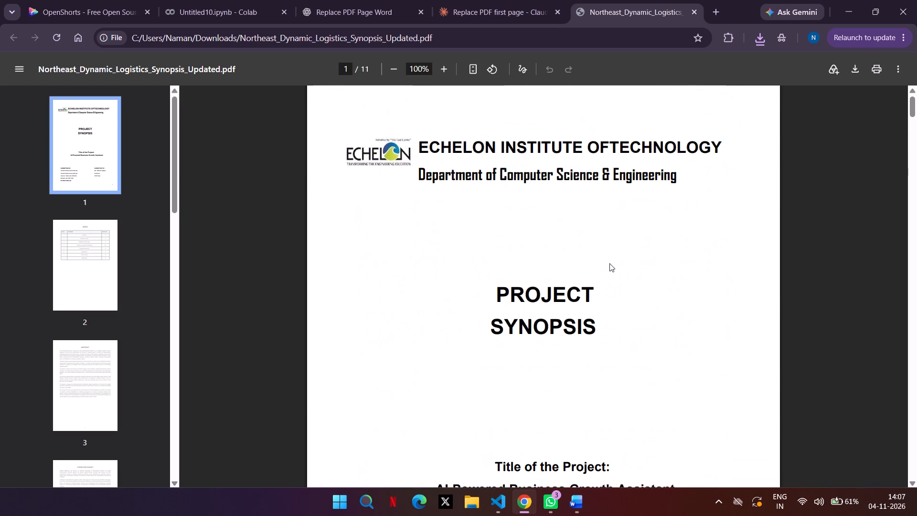
scroll(609, 263, down, 1)
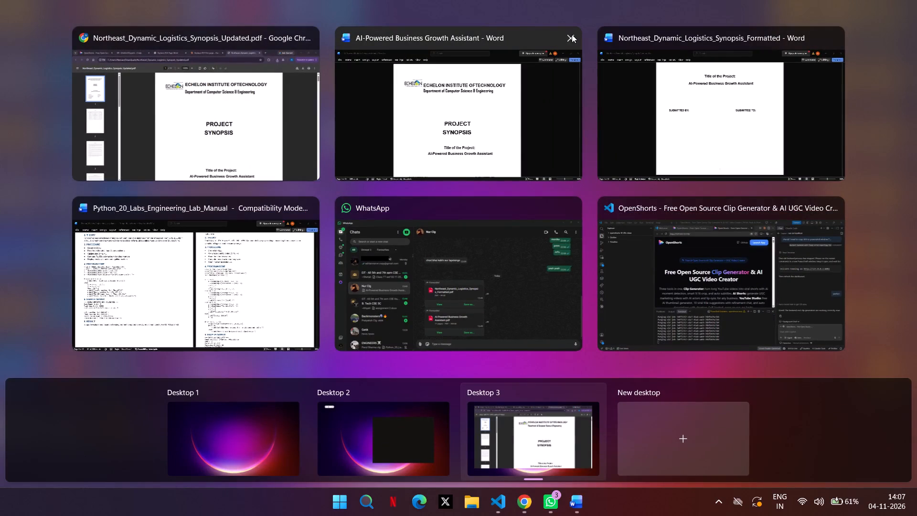
click(267, 145)
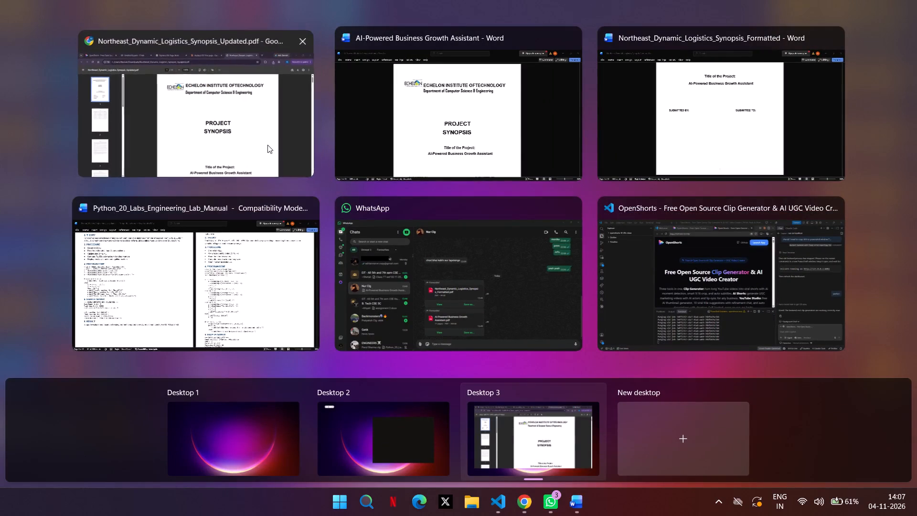
scroll(462, 269, down, 5)
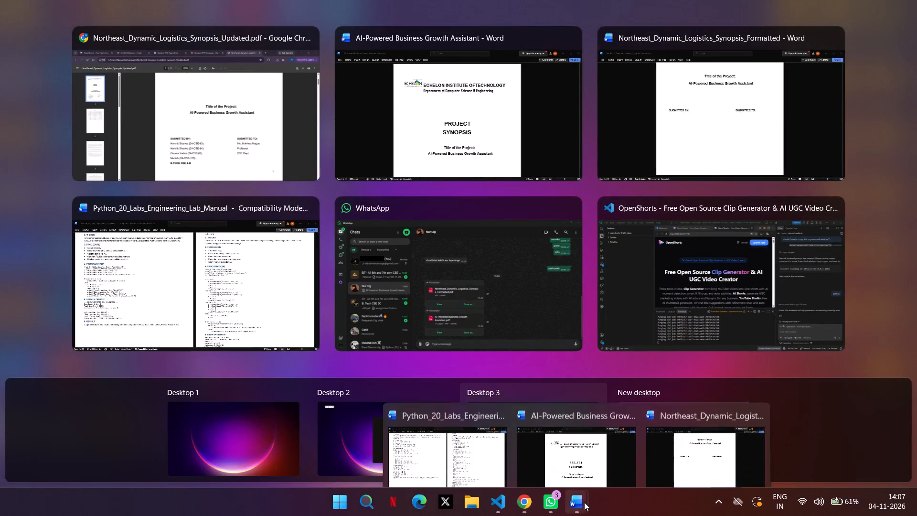
Switch to Word and open Northeast_Dynamic_Logistics_Synopsis_Updated from the Downloads folder as an editable document.
click(584, 502)
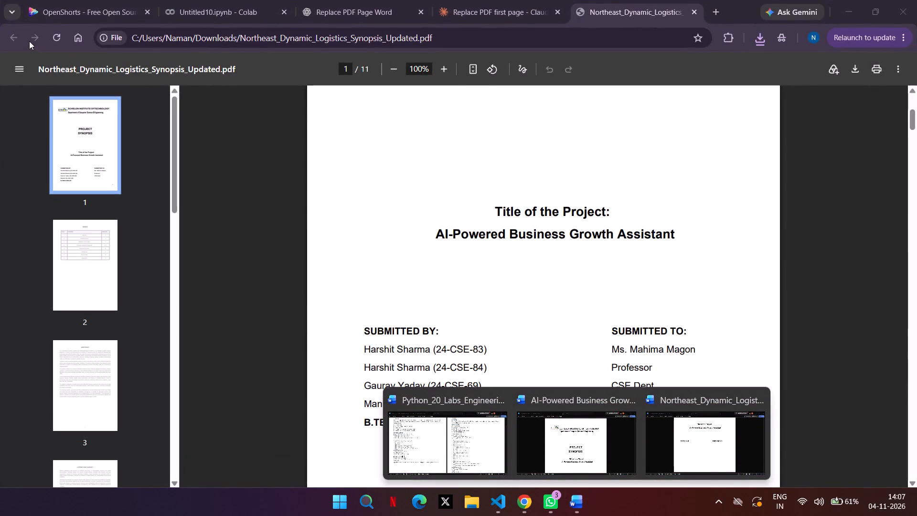
click(535, 410)
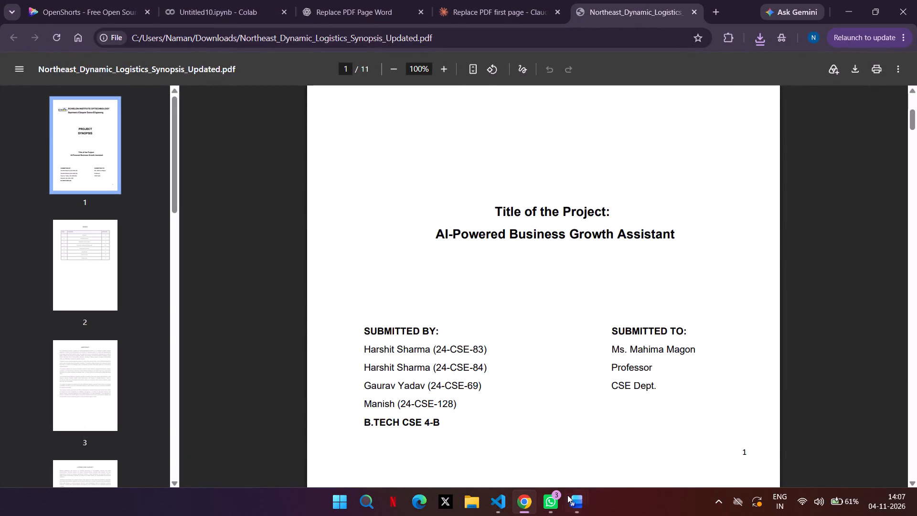
click(459, 451)
right_drag(459, 451, 89, 245)
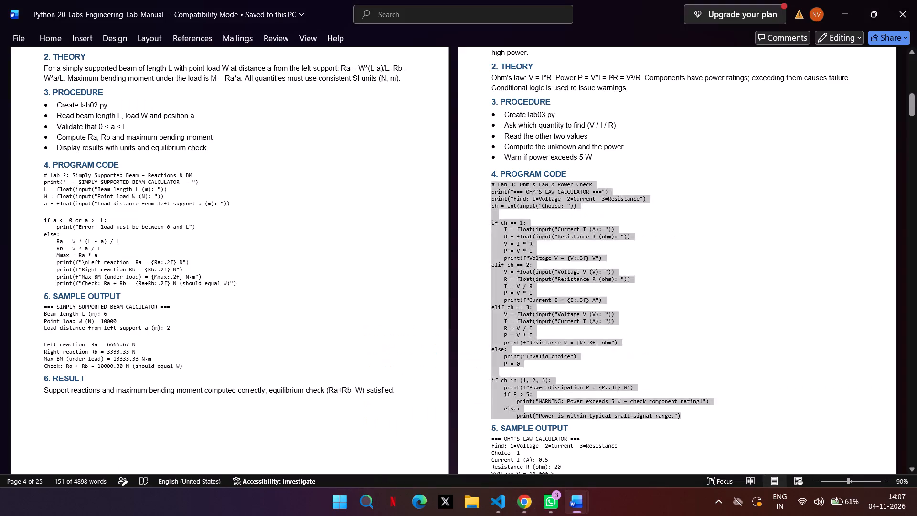
click(11, 44)
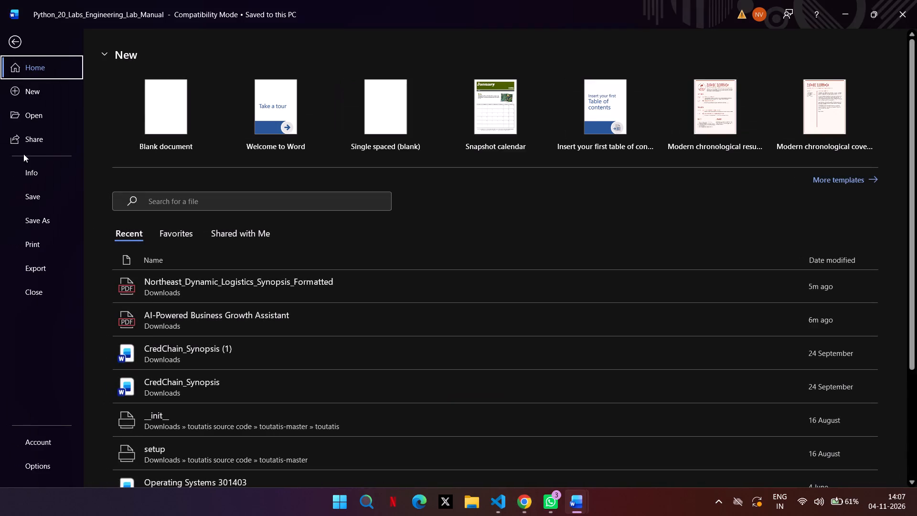
click(43, 112)
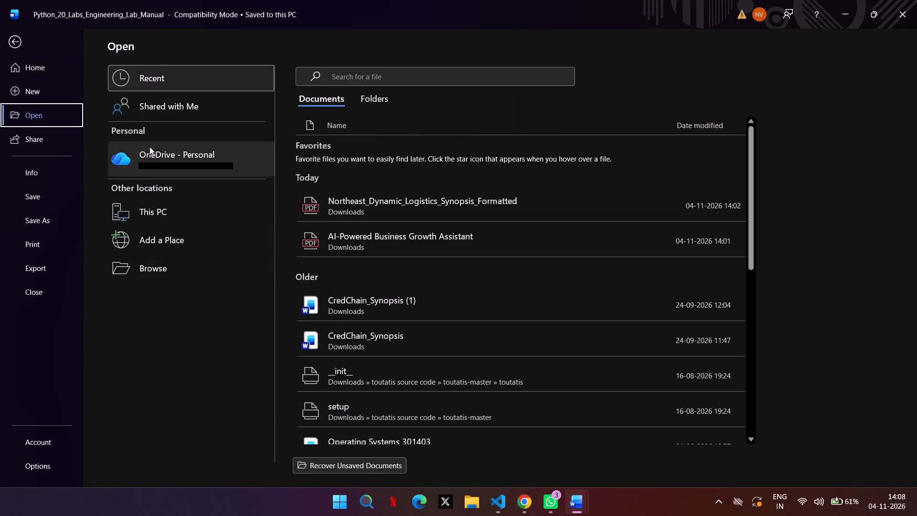
click(149, 270)
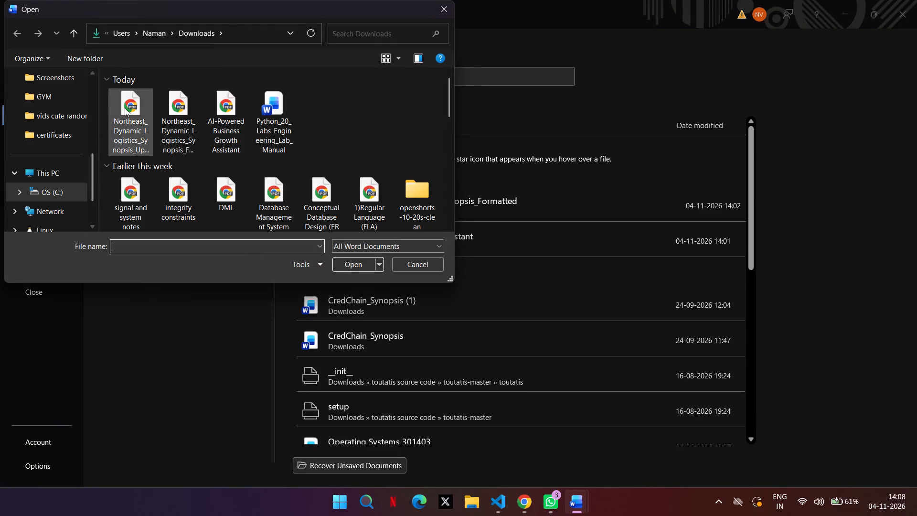
click(125, 108)
click(354, 267)
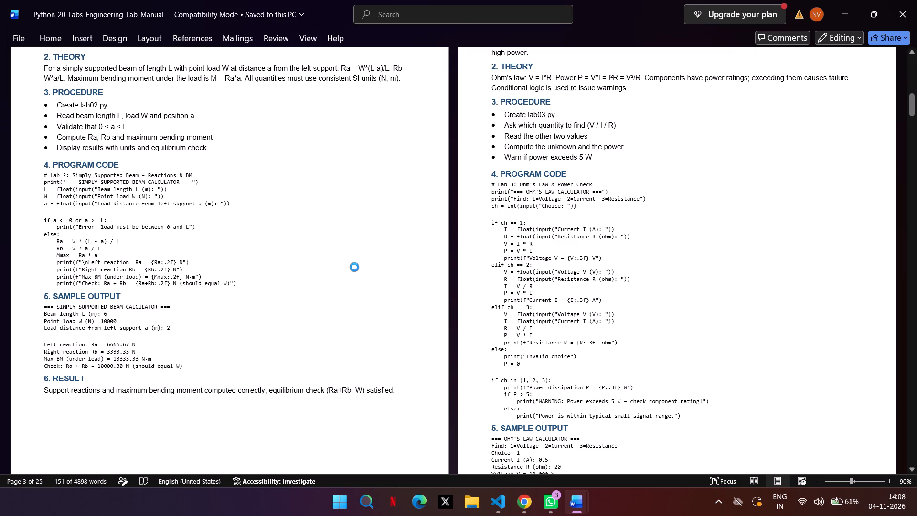
click(494, 304)
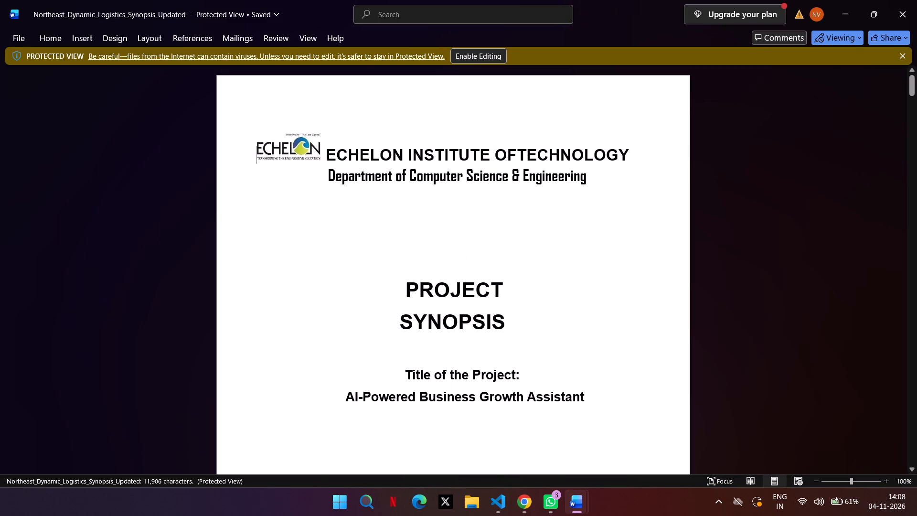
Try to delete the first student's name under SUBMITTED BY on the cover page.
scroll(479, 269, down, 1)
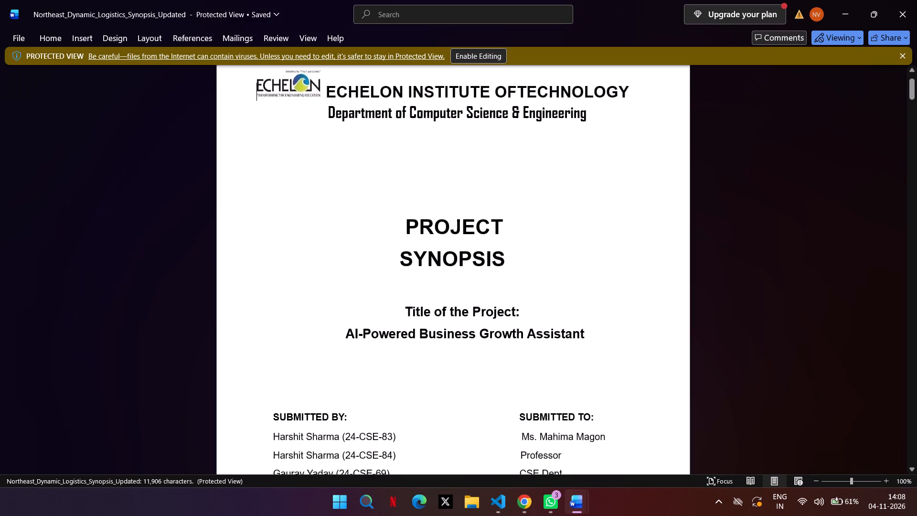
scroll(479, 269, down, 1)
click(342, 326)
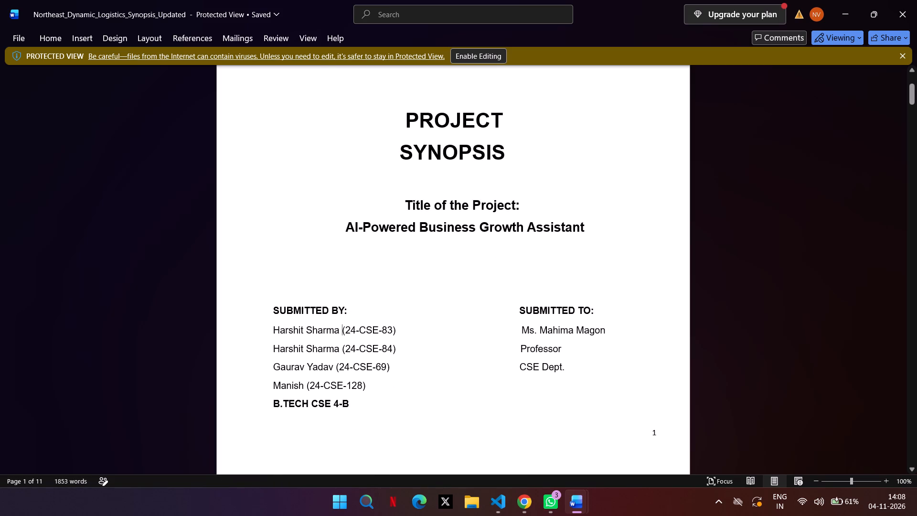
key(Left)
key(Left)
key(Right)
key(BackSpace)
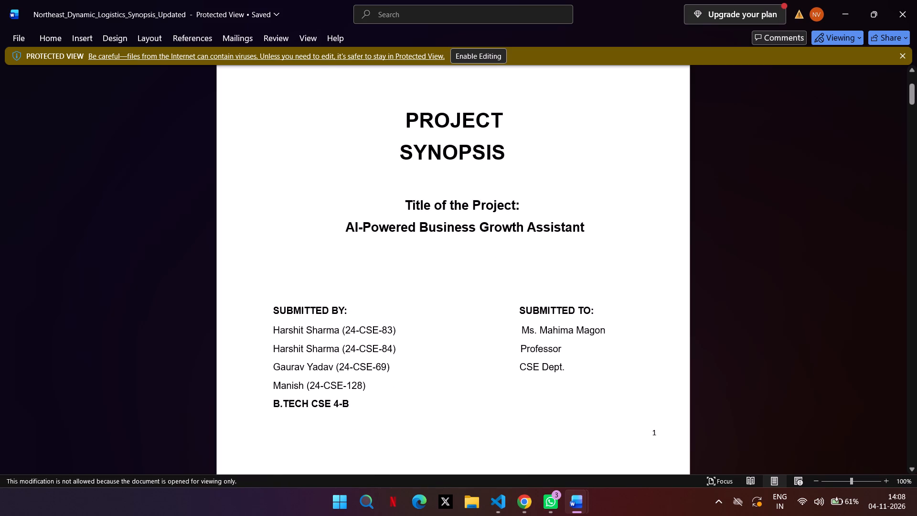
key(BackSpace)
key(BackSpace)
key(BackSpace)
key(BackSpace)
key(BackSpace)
Enable editing of the protected synopsis and accept converting the PDF to an editable Word document.
click(482, 57)
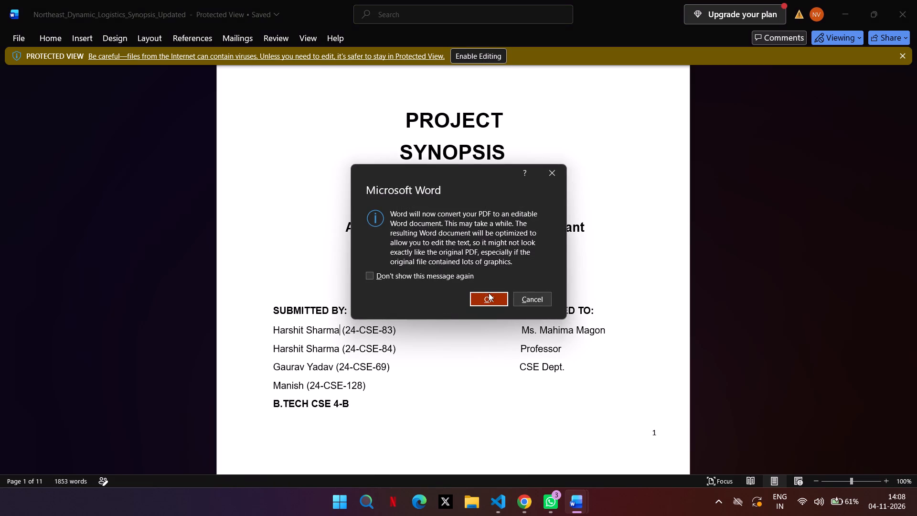
click(489, 293)
Replace the first student's name under SUBMITTED BY on the cover page with the new first member's full name.
scroll(353, 312, down, 1)
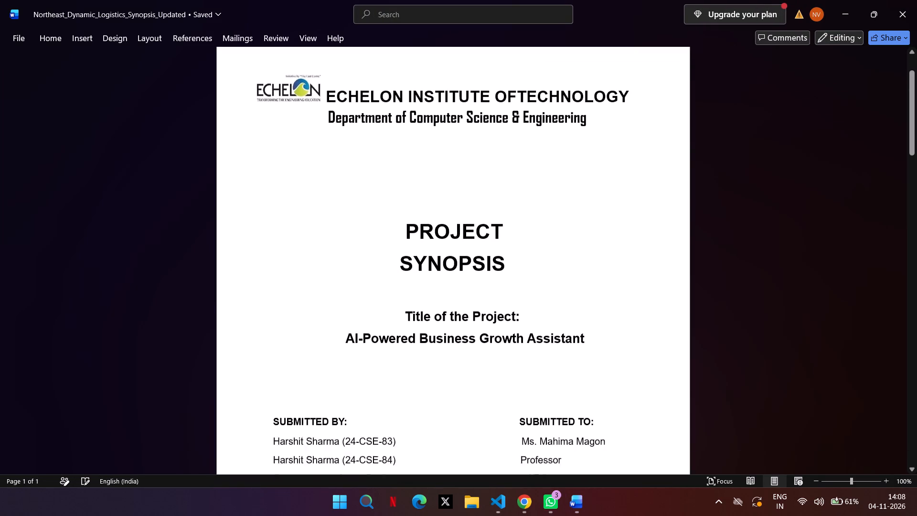
scroll(353, 312, down, 1)
click(341, 404)
key(Left)
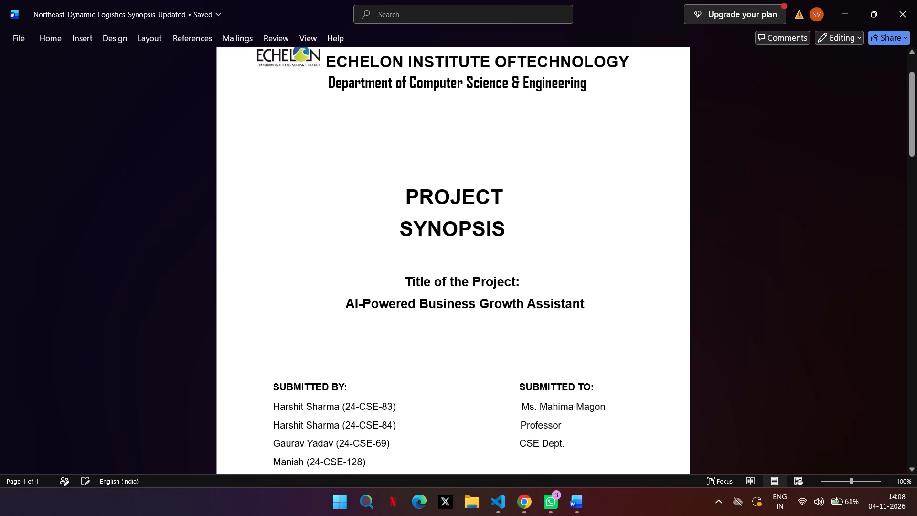
key(BackSpace)
key(BackSpace)
key(BackSpace)
key(BackSpace)
key(BackSpace)
key(BackSpace)
key(BackSpace)
key(BackSpace)
key(BackSpace)
key(BackSpace)
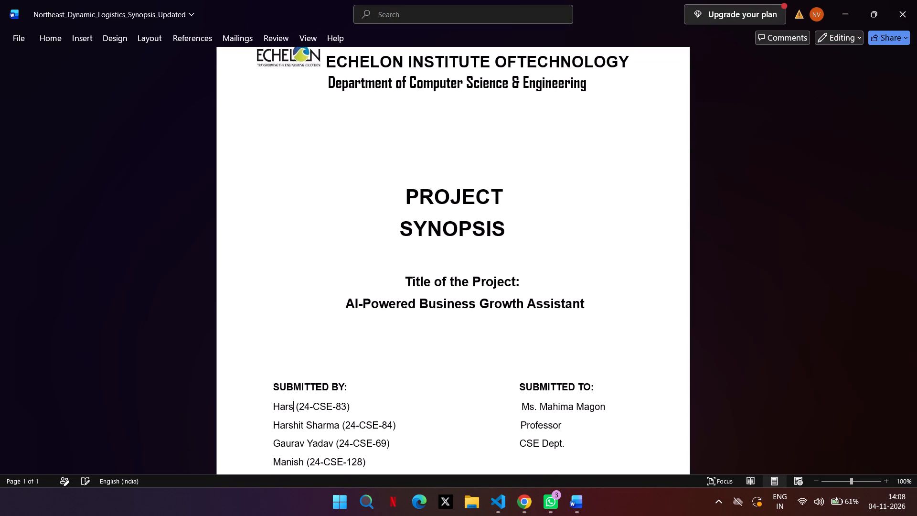
key(BackSpace)
key(BackSpace)
key(BackSpace)
key(BackSpace)
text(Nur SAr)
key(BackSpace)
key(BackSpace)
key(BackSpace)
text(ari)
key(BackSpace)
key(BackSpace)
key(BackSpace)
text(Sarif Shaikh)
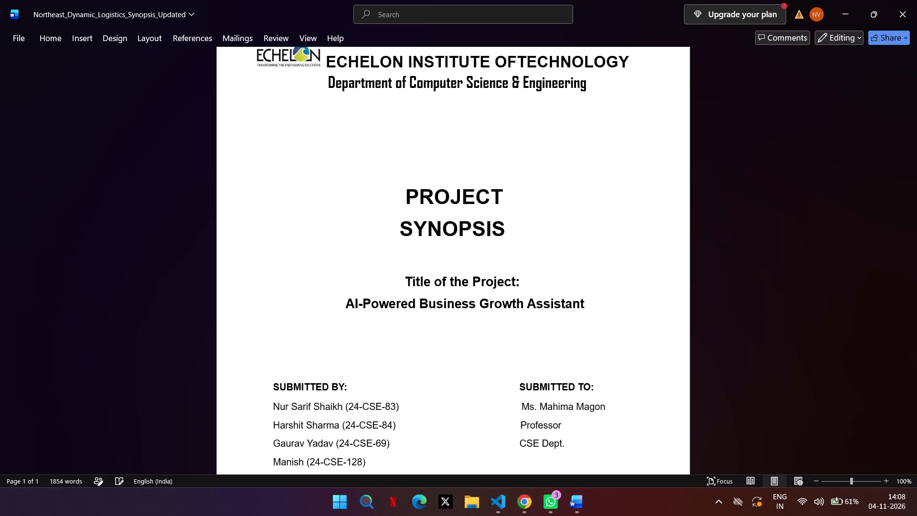
Replace the final digits of the first student's roll number with the new member's number.
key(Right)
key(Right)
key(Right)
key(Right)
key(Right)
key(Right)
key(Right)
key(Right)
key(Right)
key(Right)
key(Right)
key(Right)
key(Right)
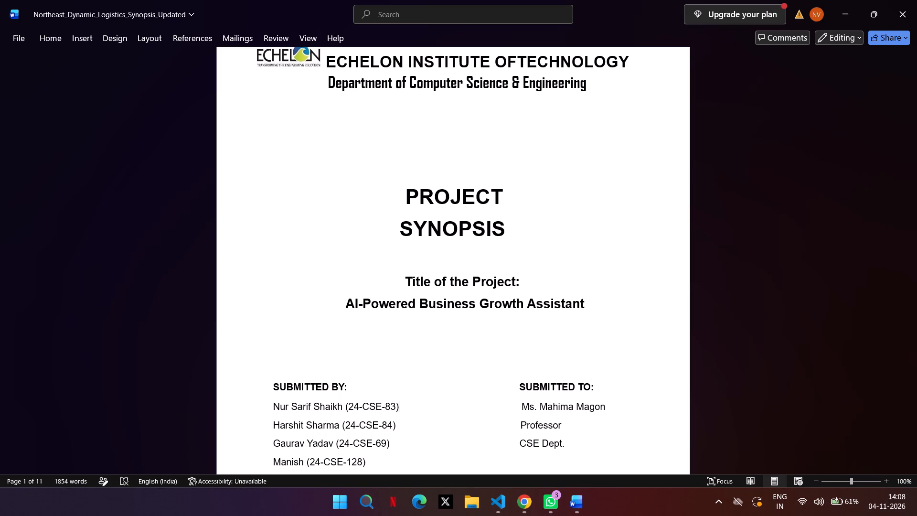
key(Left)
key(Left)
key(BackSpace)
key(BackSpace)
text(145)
Replace the final digits of the second student's roll number with the new second member's number, keeping the entry on one line.
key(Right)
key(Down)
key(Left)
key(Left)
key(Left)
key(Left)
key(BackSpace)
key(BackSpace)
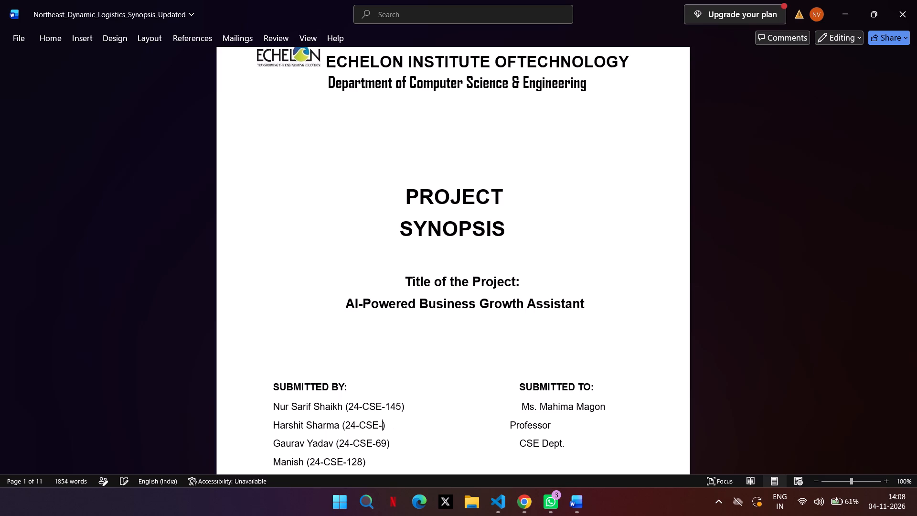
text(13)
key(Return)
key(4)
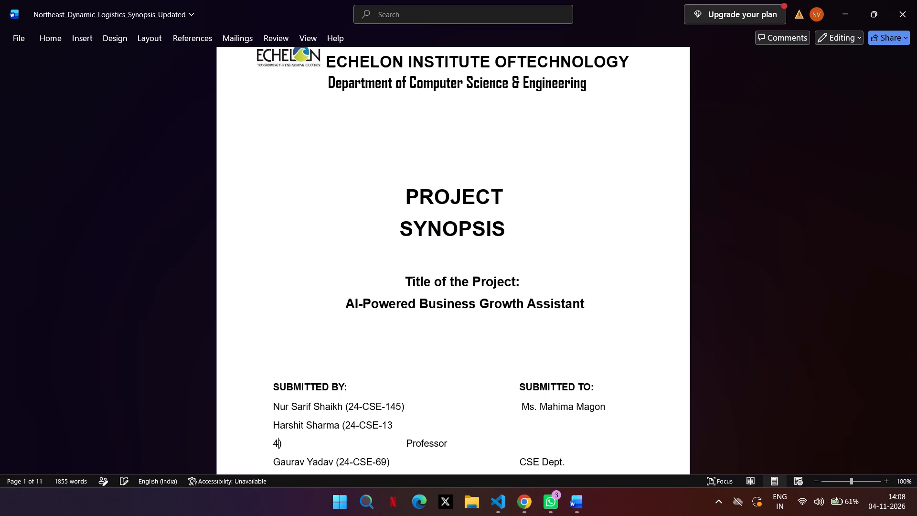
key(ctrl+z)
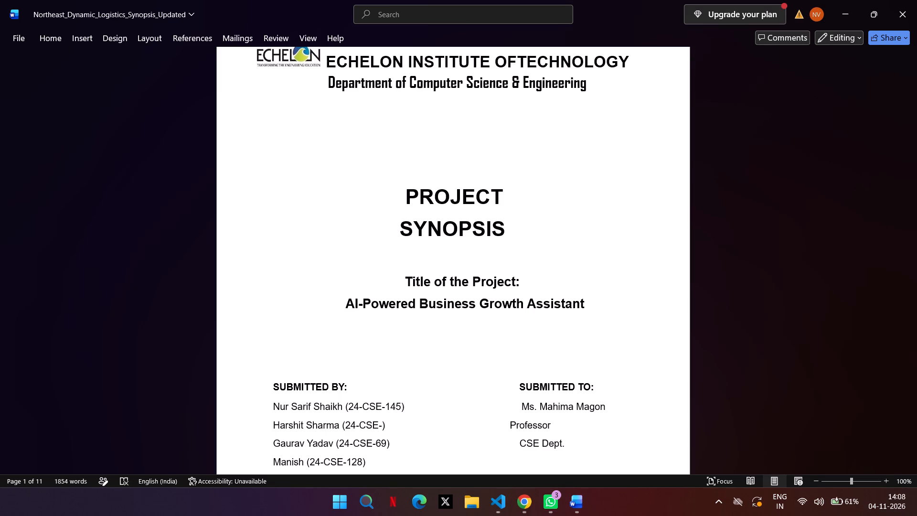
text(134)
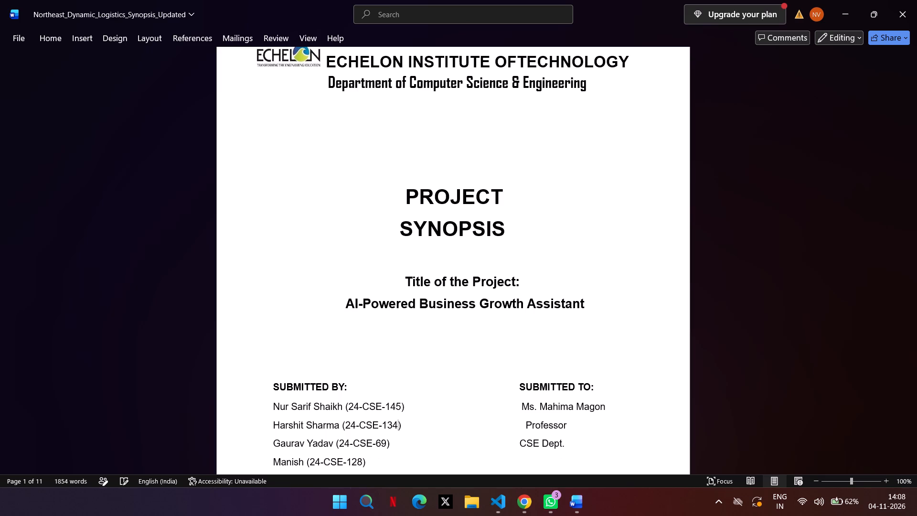
Replace the second student's name under SUBMITTED BY with the new second member's full name, keeping the roll number after it.
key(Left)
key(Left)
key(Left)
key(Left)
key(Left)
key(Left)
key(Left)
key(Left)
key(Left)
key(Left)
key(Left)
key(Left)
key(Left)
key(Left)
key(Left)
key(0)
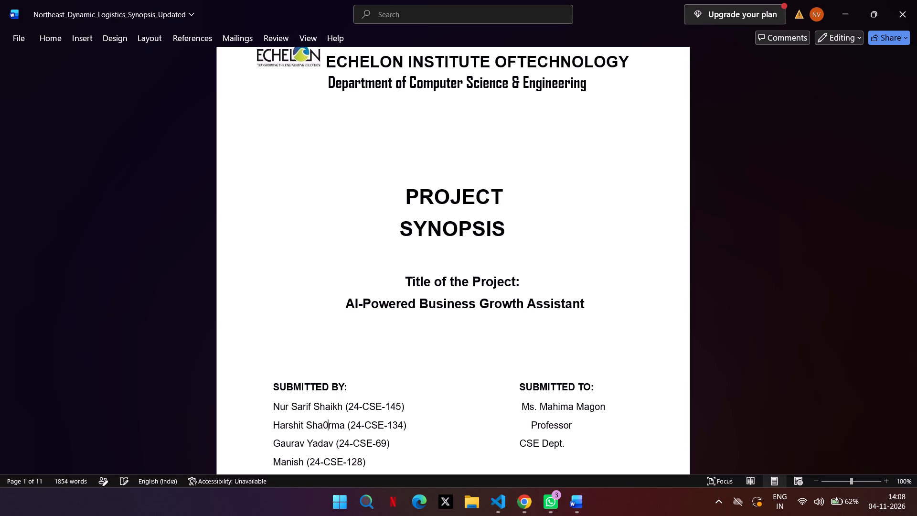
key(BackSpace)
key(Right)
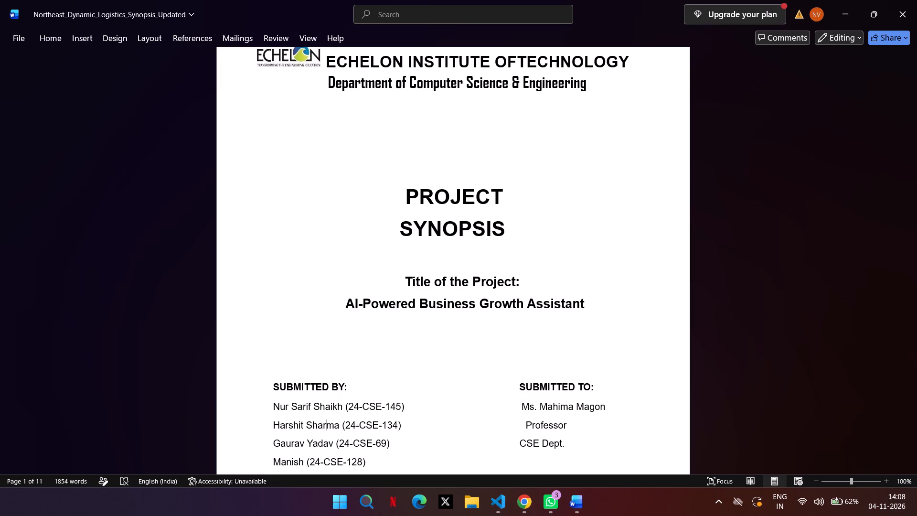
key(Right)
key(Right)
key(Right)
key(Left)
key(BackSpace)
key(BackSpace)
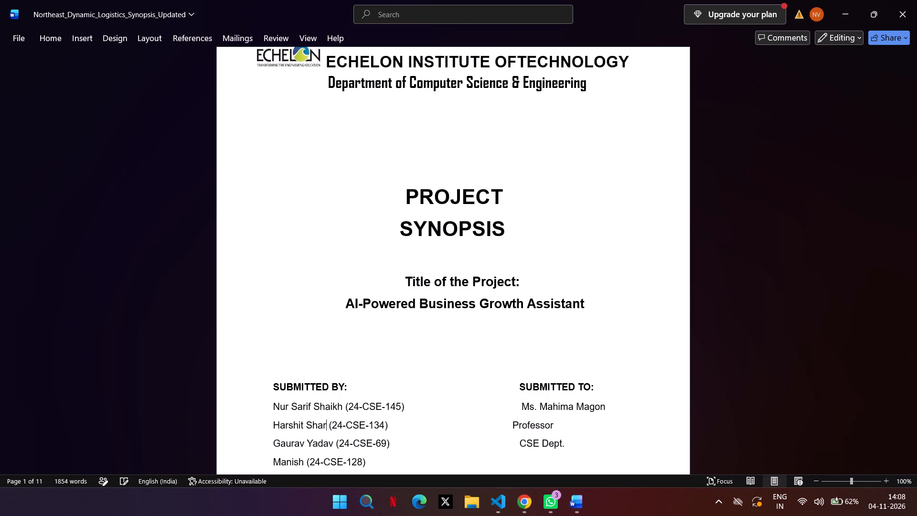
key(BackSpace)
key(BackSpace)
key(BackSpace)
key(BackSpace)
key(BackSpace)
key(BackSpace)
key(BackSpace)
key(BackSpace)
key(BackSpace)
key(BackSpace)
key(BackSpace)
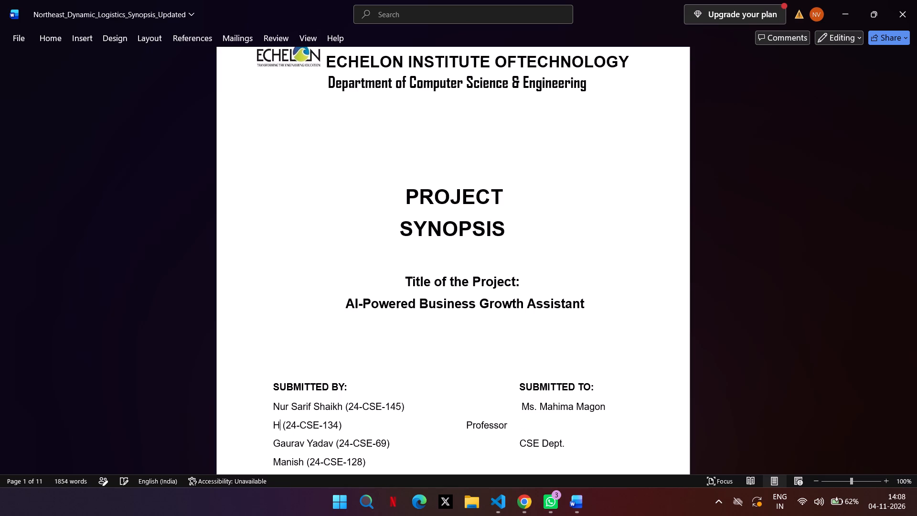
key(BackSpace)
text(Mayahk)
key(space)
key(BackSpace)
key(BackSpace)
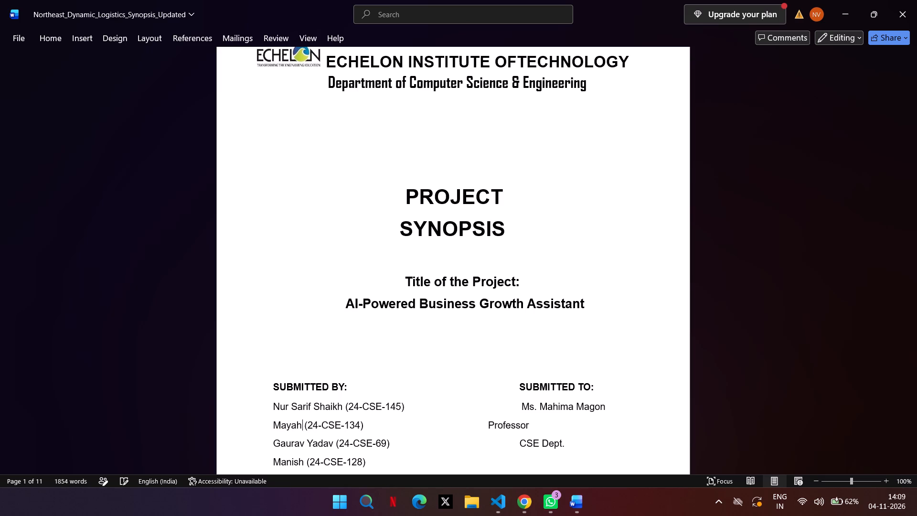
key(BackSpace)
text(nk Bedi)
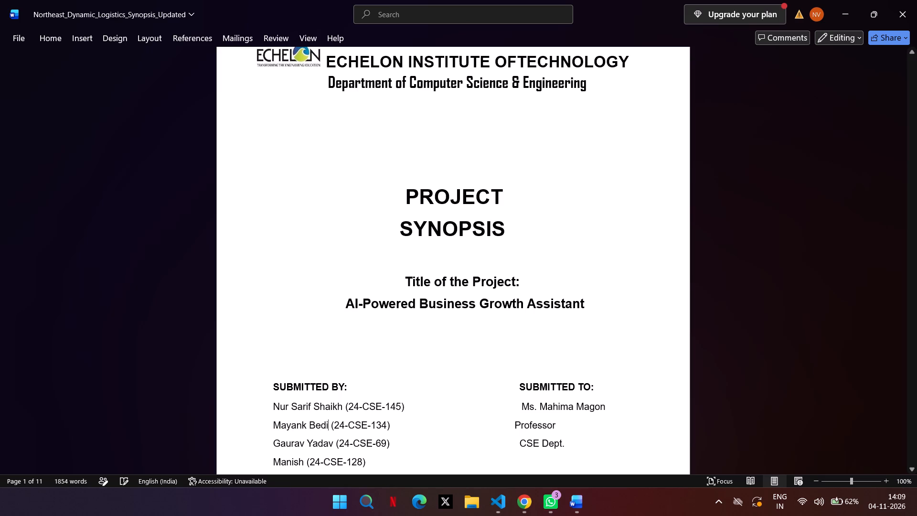
click(389, 448)
key(Left)
key(Left)
key(Right)
key(BackSpace)
key(BackSpace)
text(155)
Replace the third student's name under SUBMITTED BY with the new team member's name.
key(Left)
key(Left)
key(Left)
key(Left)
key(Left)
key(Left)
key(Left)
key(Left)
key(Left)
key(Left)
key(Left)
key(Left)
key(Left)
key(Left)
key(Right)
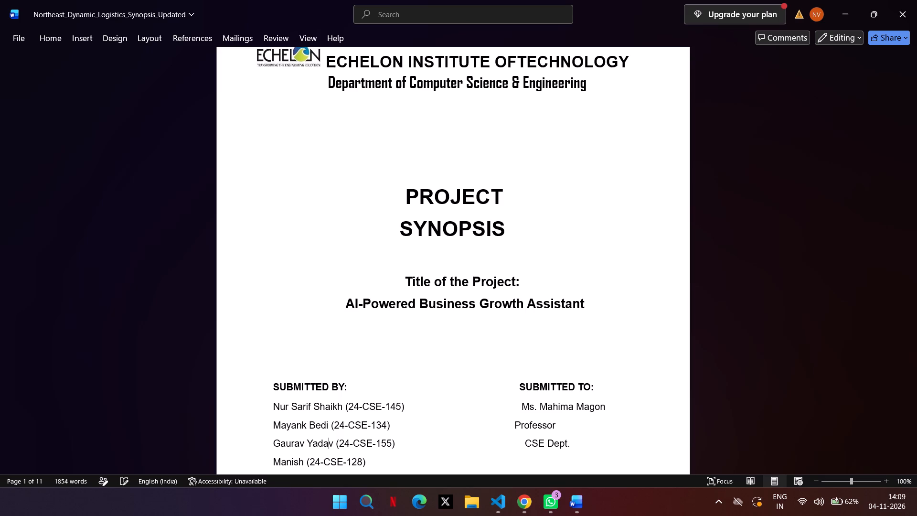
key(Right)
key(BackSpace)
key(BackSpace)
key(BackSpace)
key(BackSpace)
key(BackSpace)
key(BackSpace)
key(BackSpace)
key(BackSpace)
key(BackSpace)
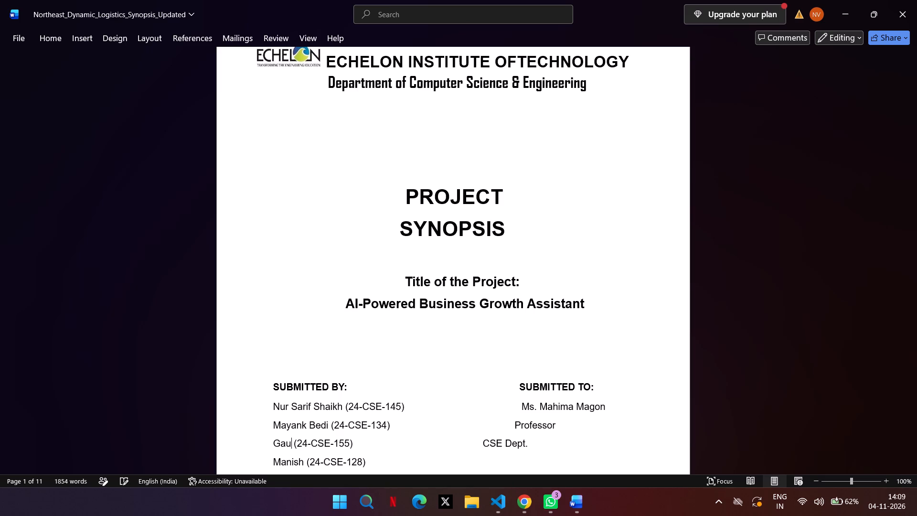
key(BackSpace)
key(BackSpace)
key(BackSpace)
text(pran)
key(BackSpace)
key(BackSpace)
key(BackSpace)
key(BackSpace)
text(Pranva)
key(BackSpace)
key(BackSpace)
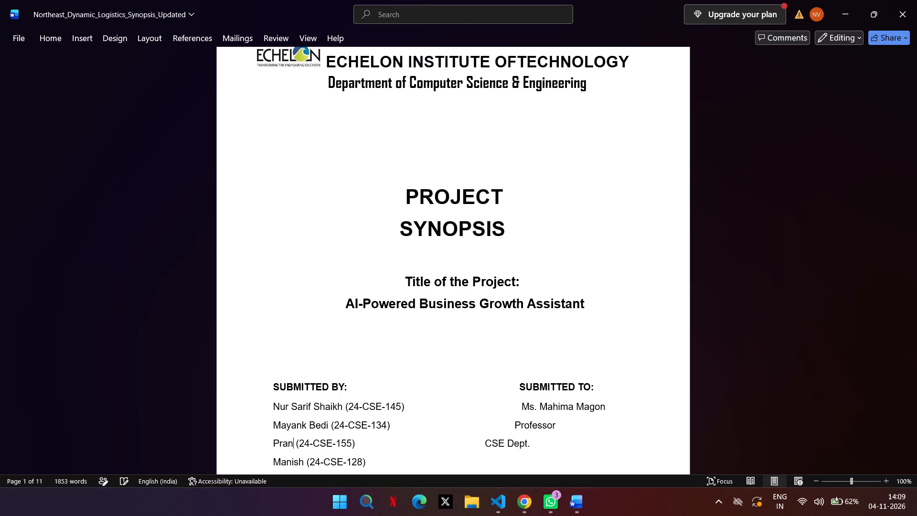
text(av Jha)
Place the cursor in the fourth student's entry under SUBMITTED BY.
scroll(389, 447, down, 1)
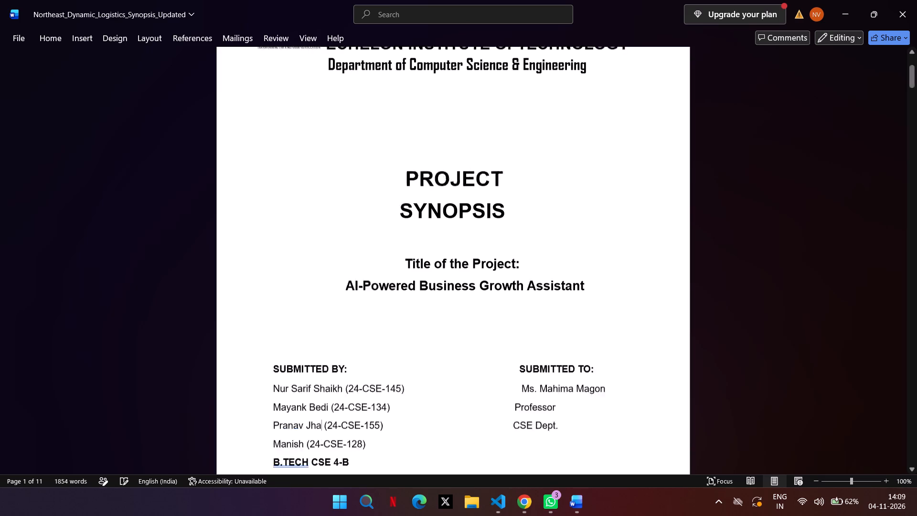
scroll(389, 447, down, 1)
click(363, 362)
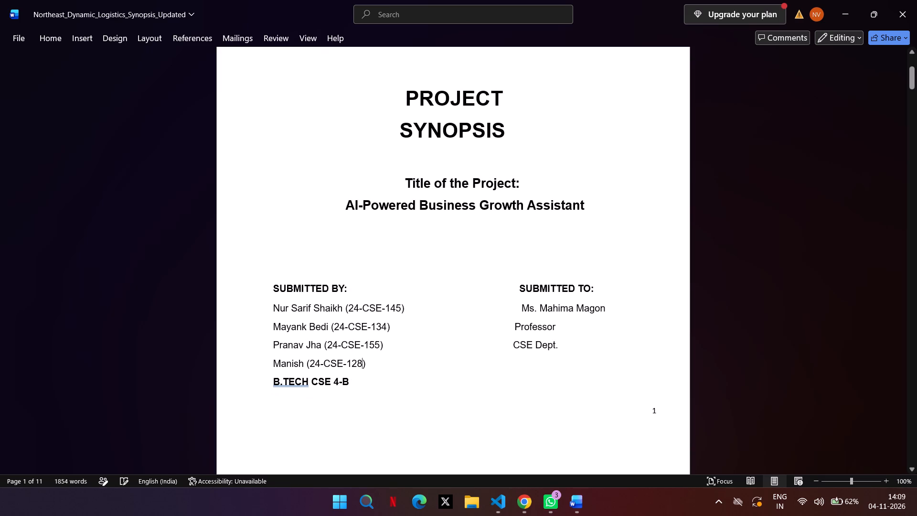
Replace the last three digits of the fourth student's roll number under SUBMITTED BY with the new member's number.
key(BackSpace)
key(BackSpace)
key(BackSpace)
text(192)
Replace the fourth student's name under SUBMITTED BY with the new team member's full name, keeping the bracketed roll number.
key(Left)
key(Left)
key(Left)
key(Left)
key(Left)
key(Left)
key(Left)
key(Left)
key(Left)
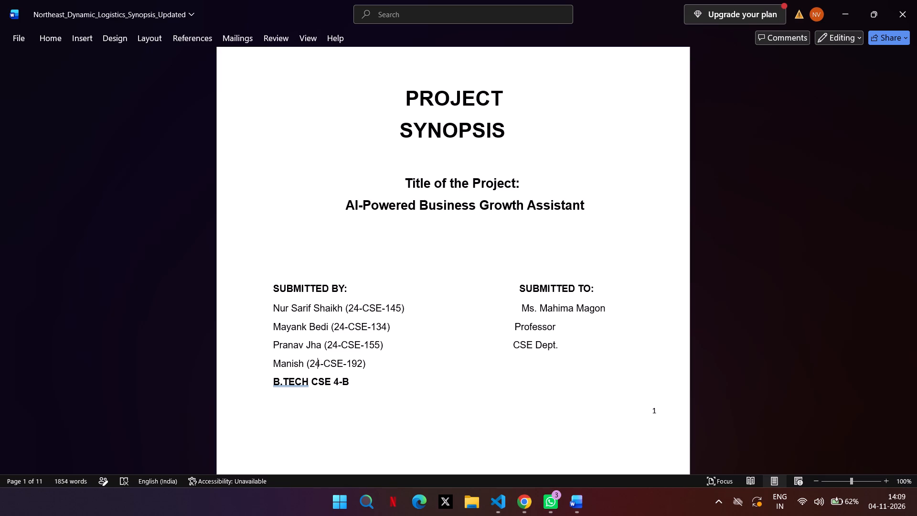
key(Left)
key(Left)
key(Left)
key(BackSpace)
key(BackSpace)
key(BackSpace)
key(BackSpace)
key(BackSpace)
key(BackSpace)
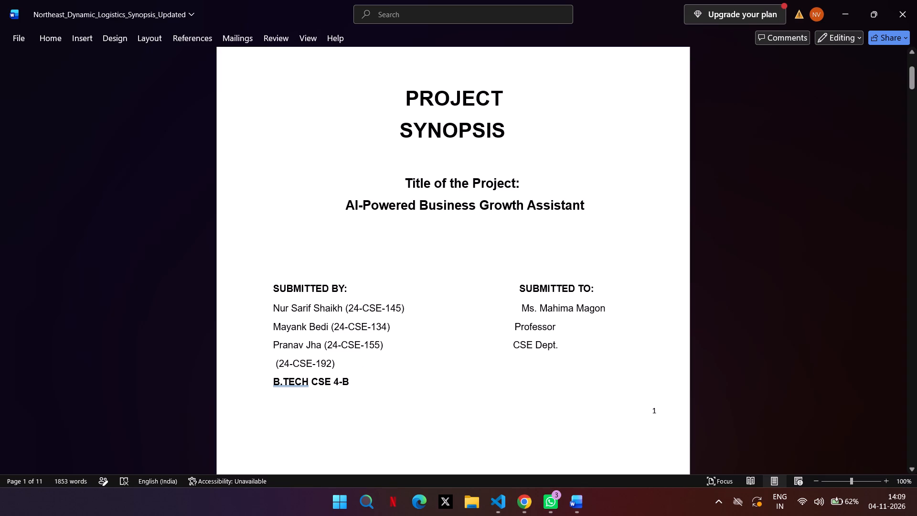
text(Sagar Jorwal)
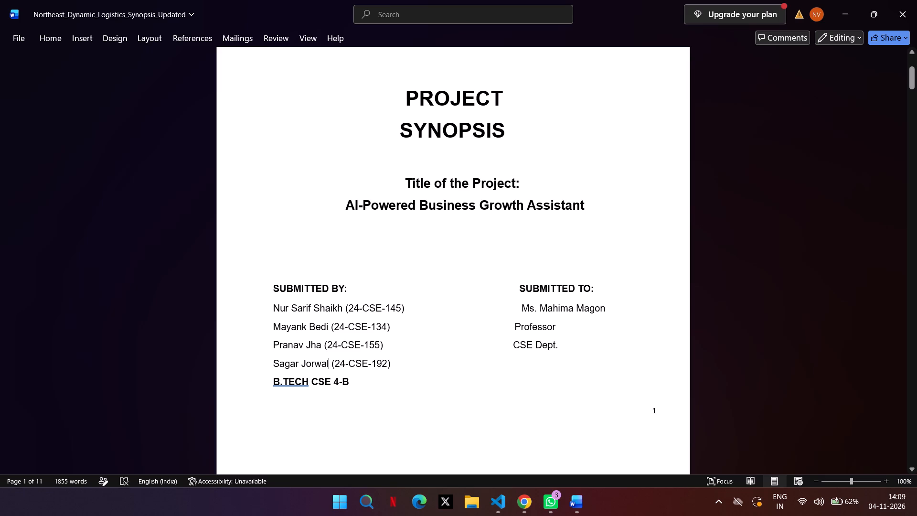
Replace the professor's name under SUBMITTED TO with the new professor's name, keeping the title Ms. followed by a space.
click(525, 305)
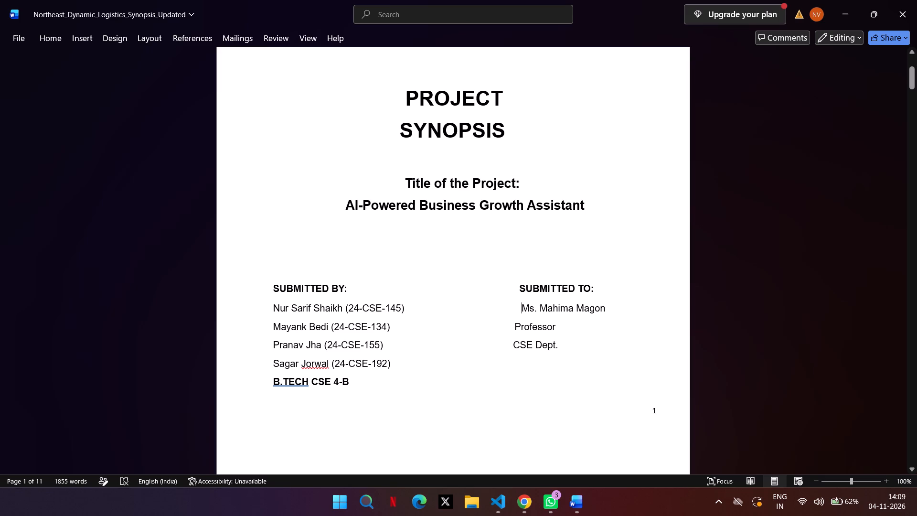
click(624, 307)
key(BackSpace)
key(BackSpace)
key(BackSpace)
key(BackSpace)
key(BackSpace)
key(BackSpace)
key(BackSpace)
key(BackSpace)
key(BackSpace)
key(BackSpace)
key(BackSpace)
key(BackSpace)
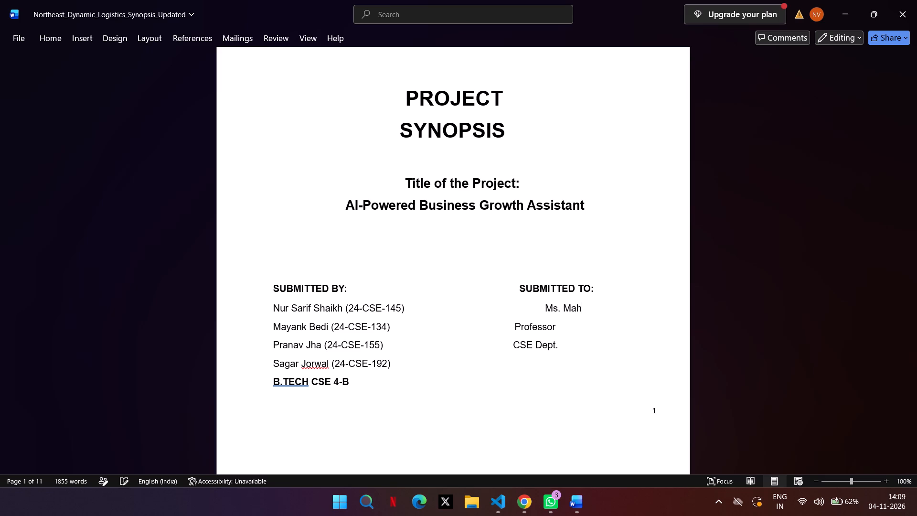
key(BackSpace)
key(BackSpace)
key(BackSpace)
key(BackSpace)
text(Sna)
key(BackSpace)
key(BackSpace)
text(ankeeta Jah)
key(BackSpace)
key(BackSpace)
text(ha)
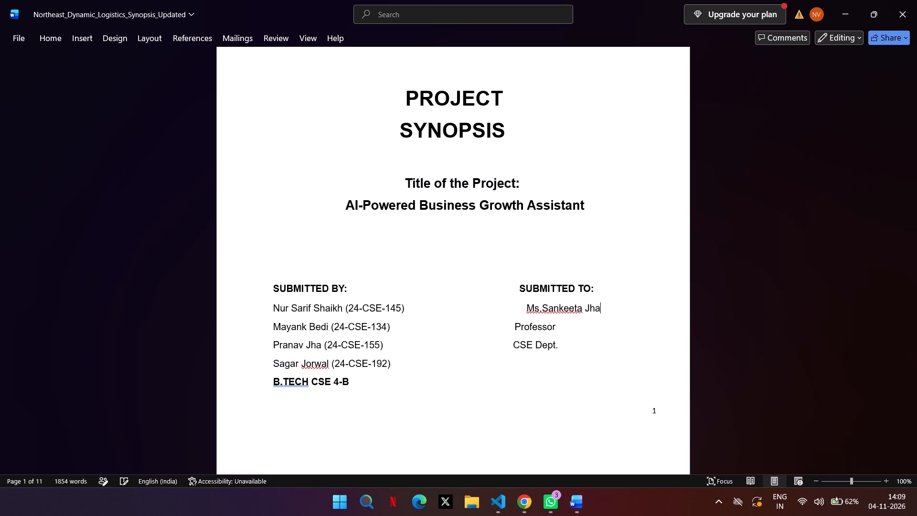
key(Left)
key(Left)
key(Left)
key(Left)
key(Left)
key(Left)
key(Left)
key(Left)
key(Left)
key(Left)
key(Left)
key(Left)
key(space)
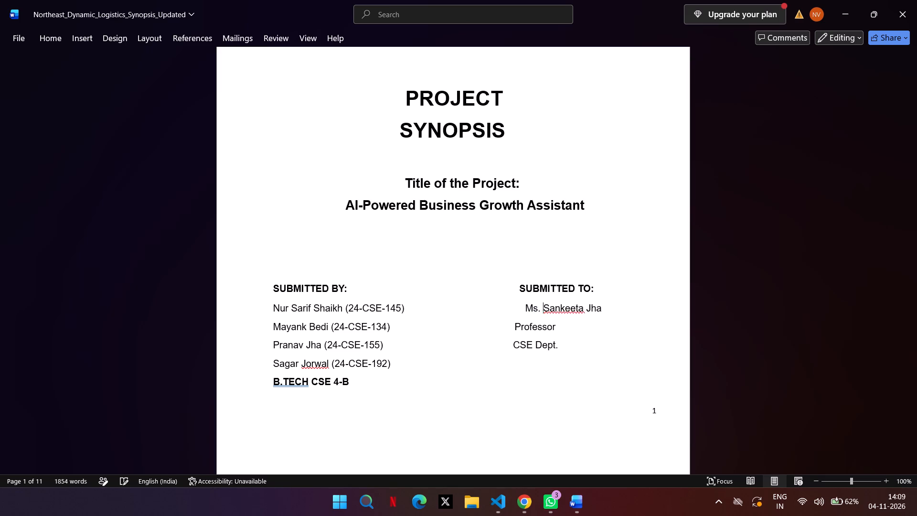
Indent the Professor, CSE Dept. and professor's name lines with leading spaces so they line up beneath the SUBMITTED TO heading.
click(521, 304)
click(506, 329)
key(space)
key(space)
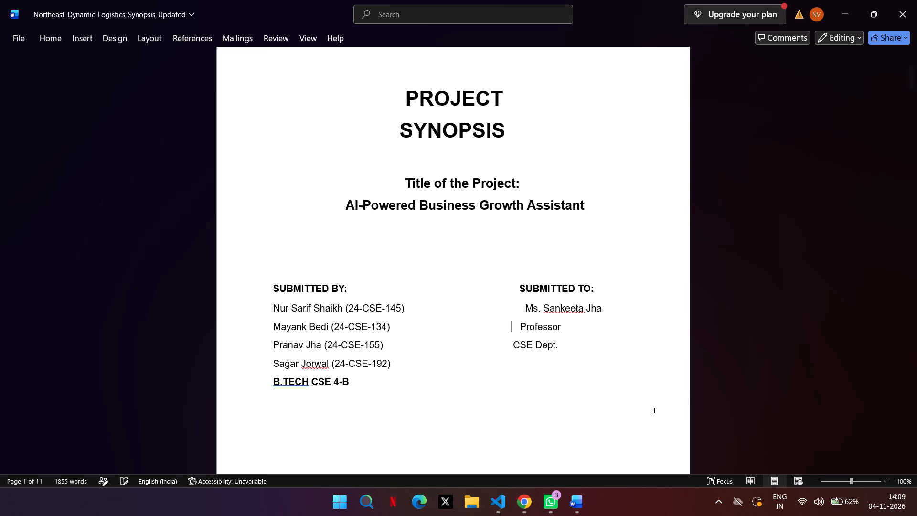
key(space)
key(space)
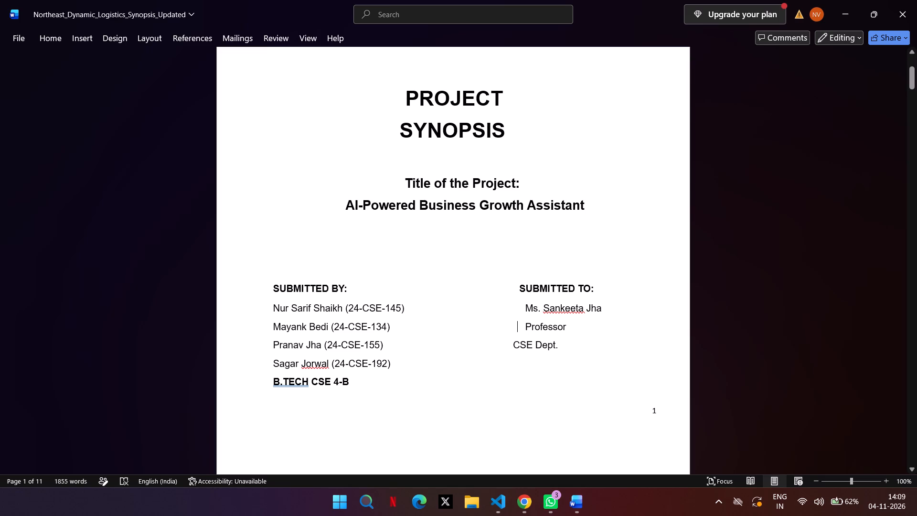
click(511, 343)
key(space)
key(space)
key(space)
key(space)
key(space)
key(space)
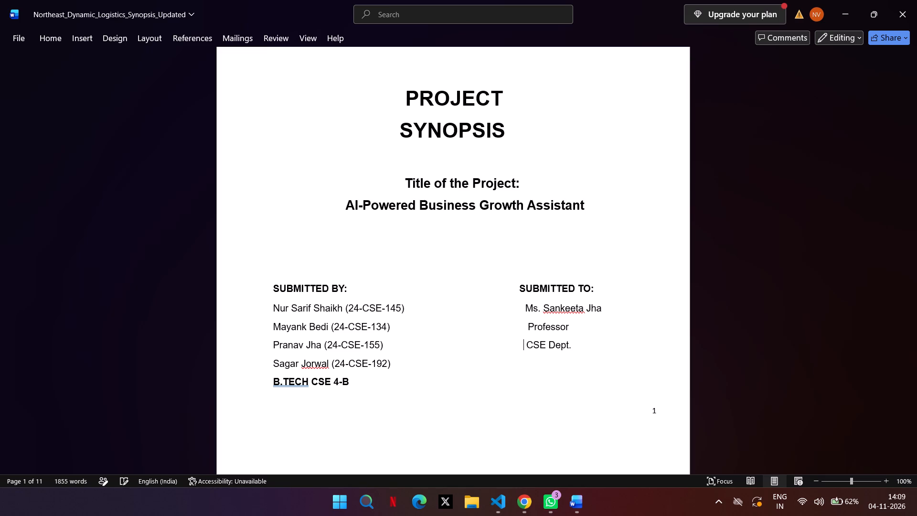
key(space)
key(BackSpace)
click(544, 308)
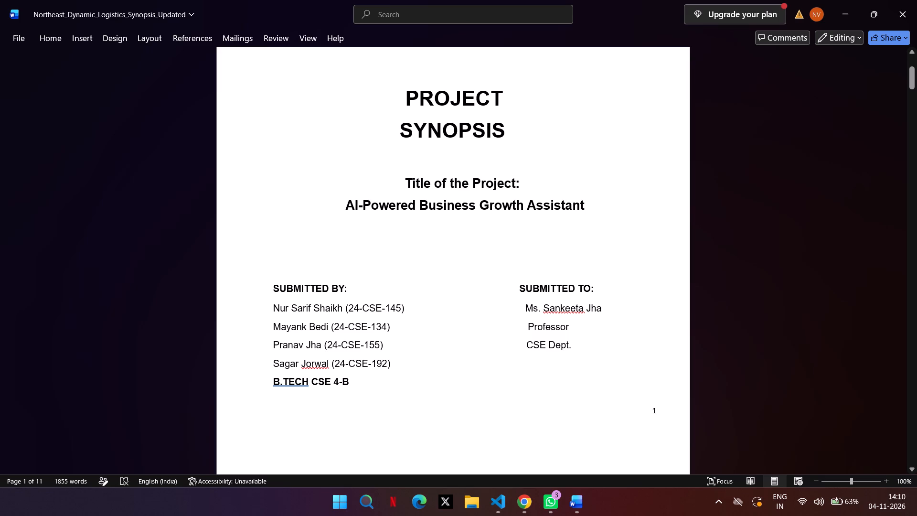
click(522, 308)
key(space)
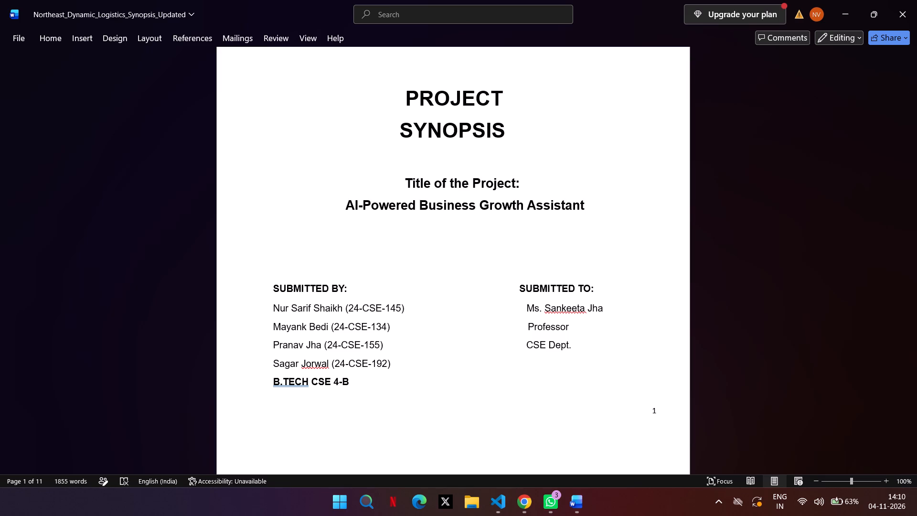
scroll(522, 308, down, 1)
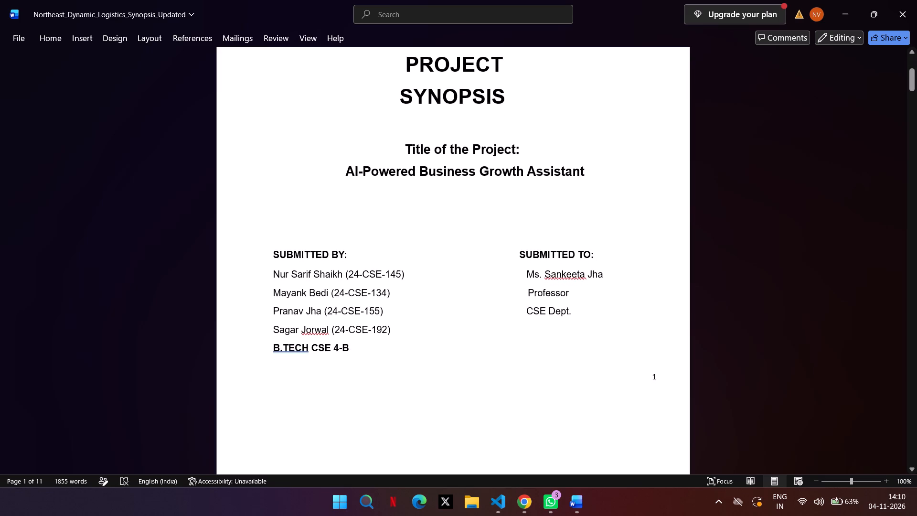
Change the class line under the student names to "B.TECH CSE 4-C".
click(352, 347)
key(BackSpace)
key(BackSpace)
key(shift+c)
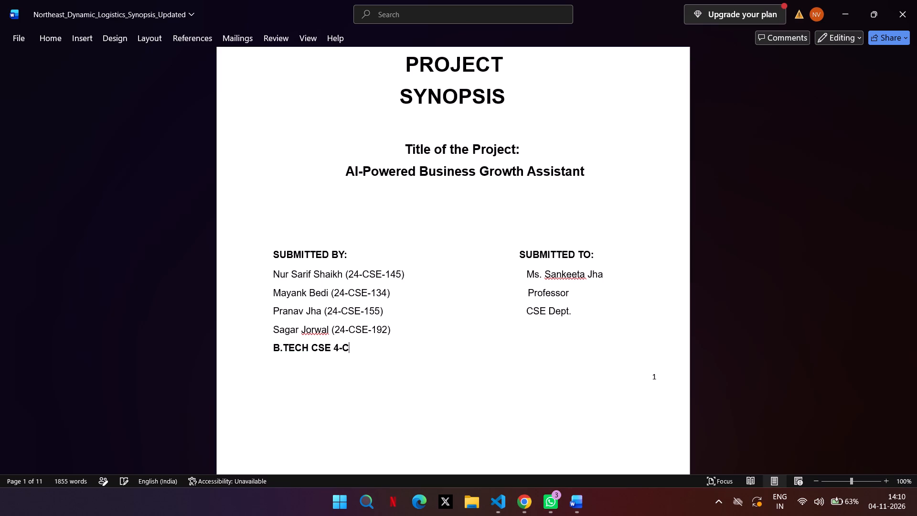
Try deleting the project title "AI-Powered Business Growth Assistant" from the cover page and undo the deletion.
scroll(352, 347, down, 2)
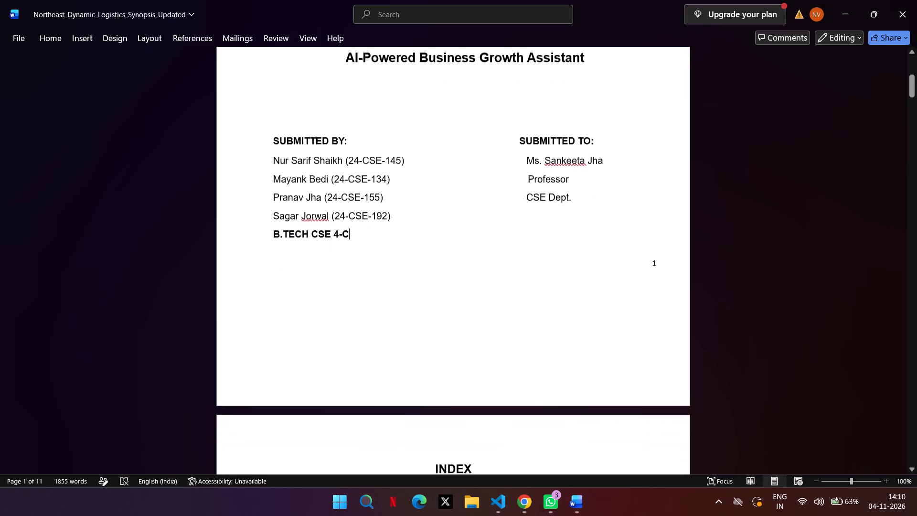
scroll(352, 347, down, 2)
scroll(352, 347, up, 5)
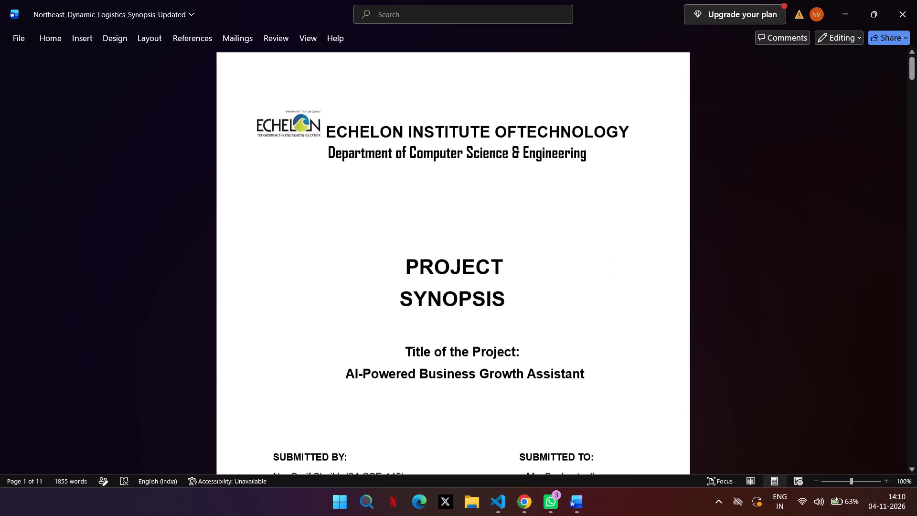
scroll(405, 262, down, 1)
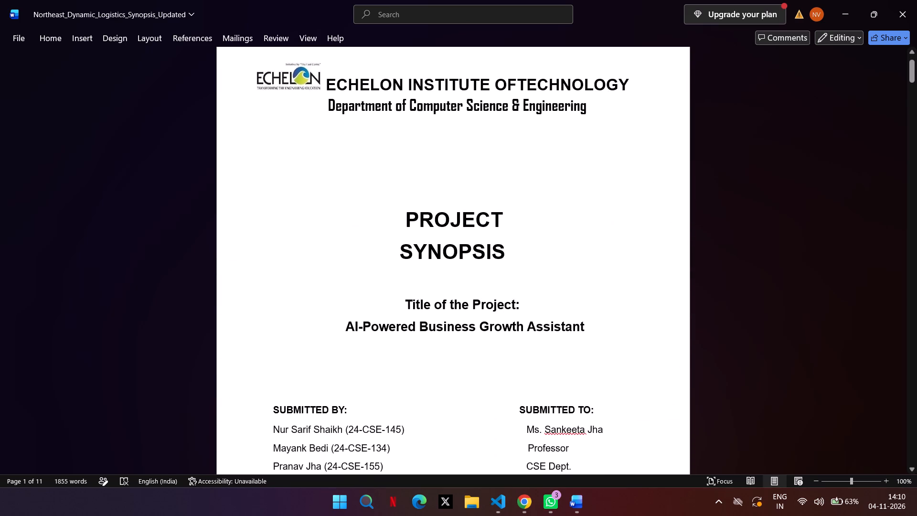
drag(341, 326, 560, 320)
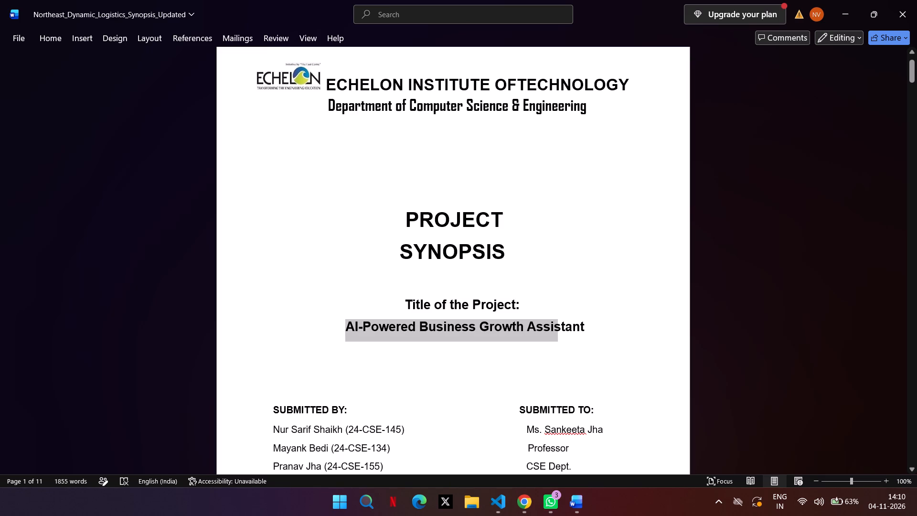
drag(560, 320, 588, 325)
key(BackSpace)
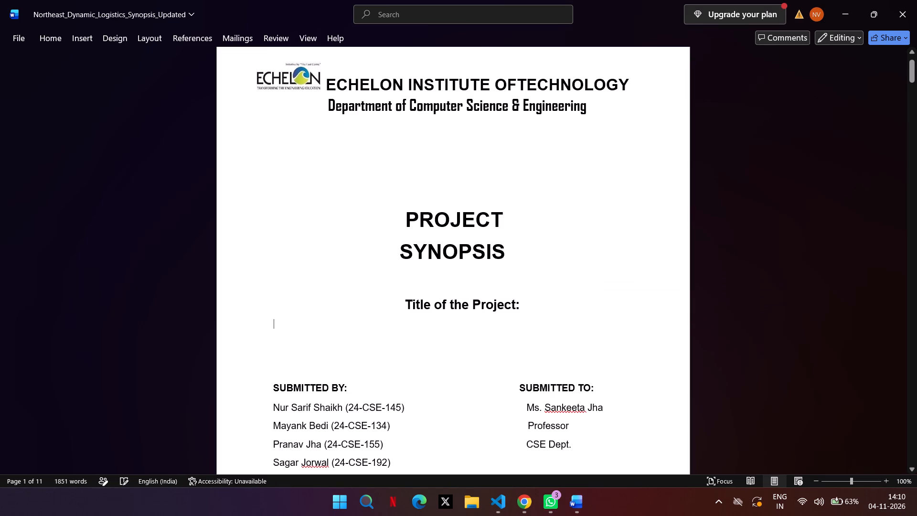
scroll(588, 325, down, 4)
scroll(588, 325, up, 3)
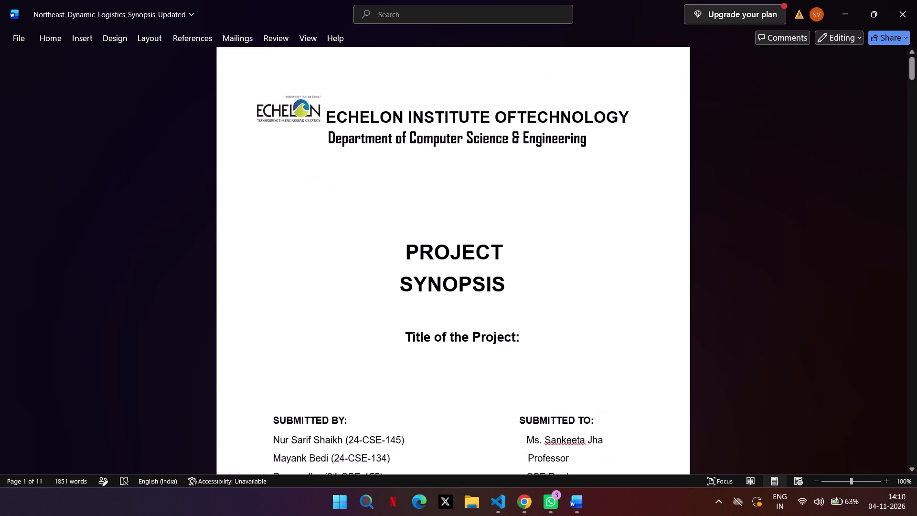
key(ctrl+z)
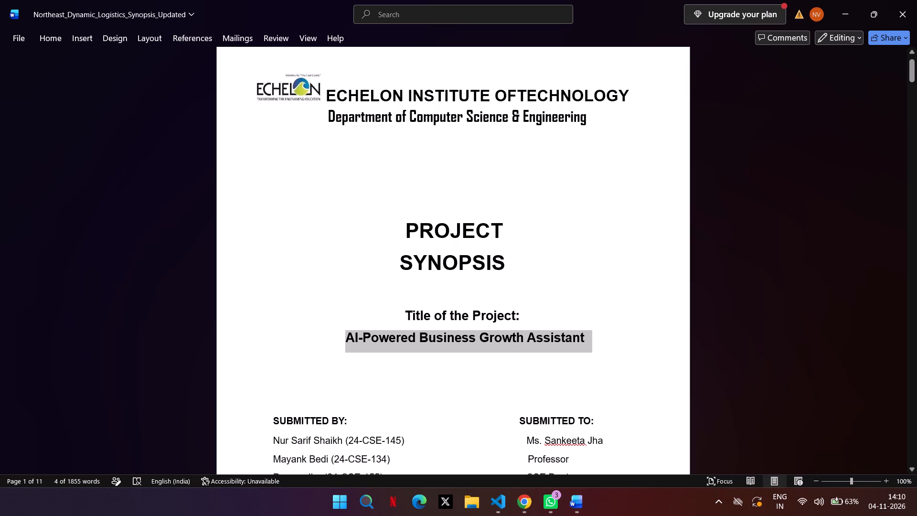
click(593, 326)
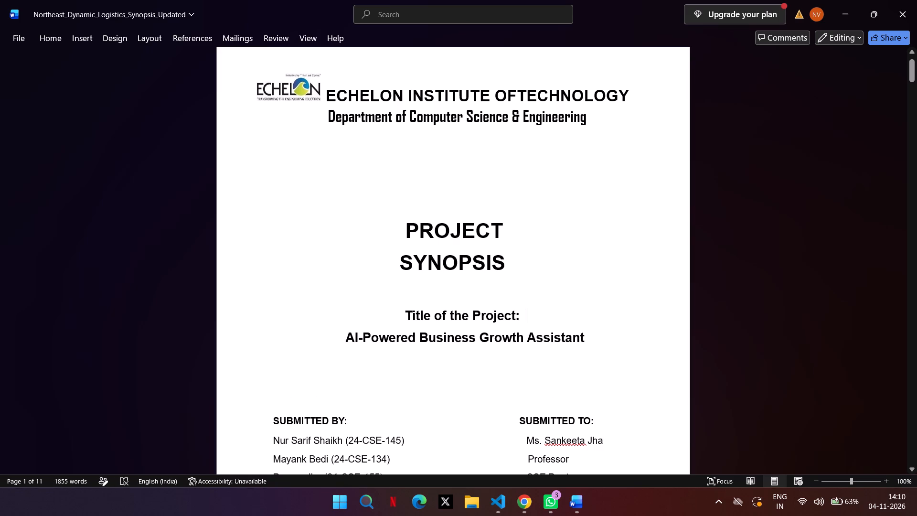
Replace the cover page's project title with "AI Powered Dynamic Logistics Management", consulting the abstract for the project's wording.
drag(344, 340, 585, 332)
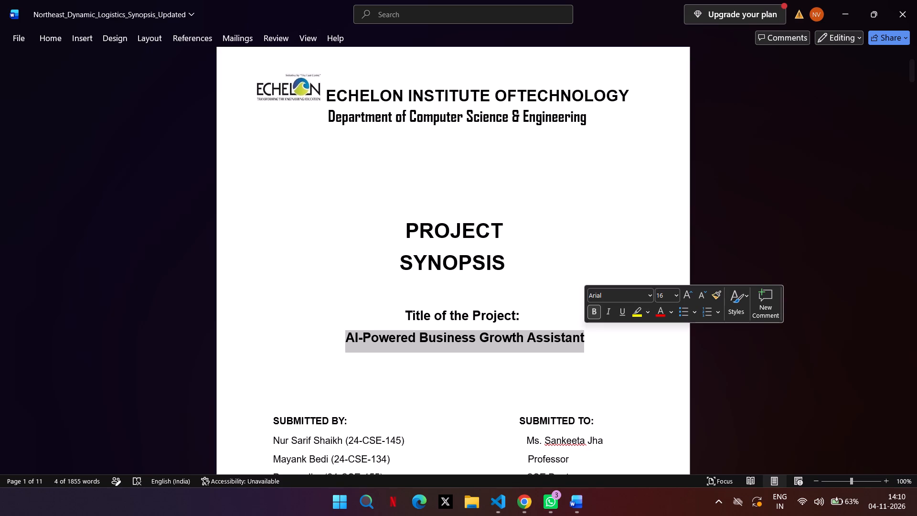
key(BackSpace)
scroll(585, 332, down, 5)
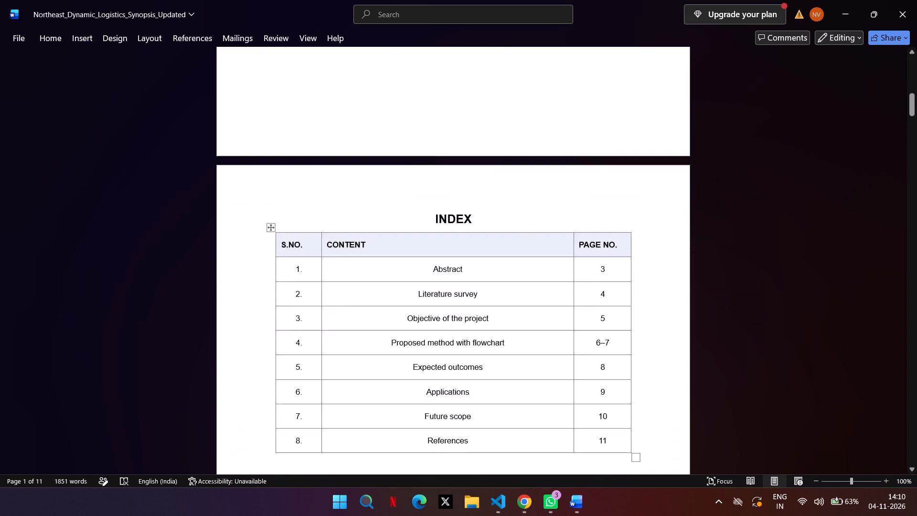
scroll(585, 332, down, 4)
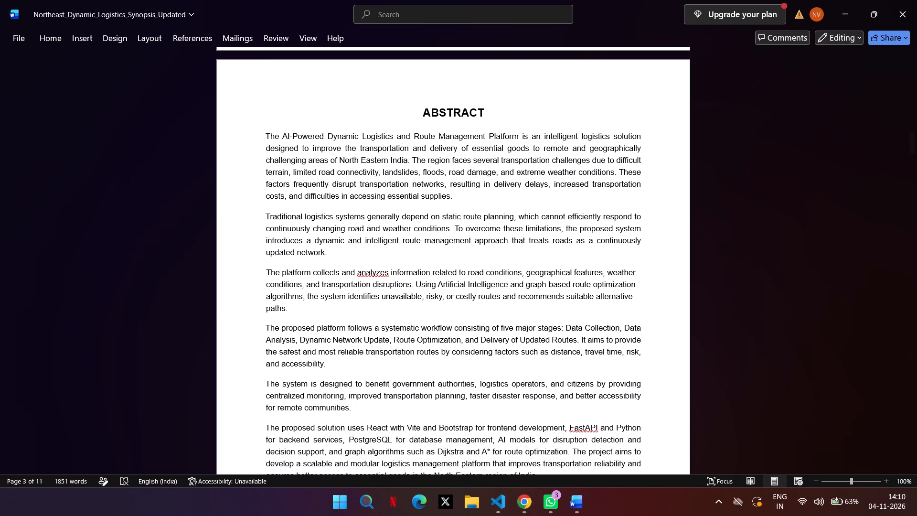
scroll(487, 137, up, 2)
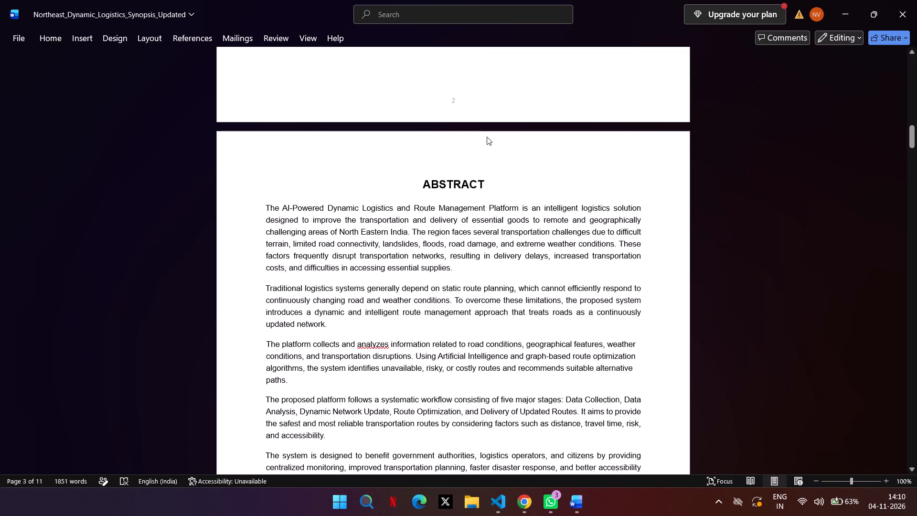
scroll(487, 137, up, 5)
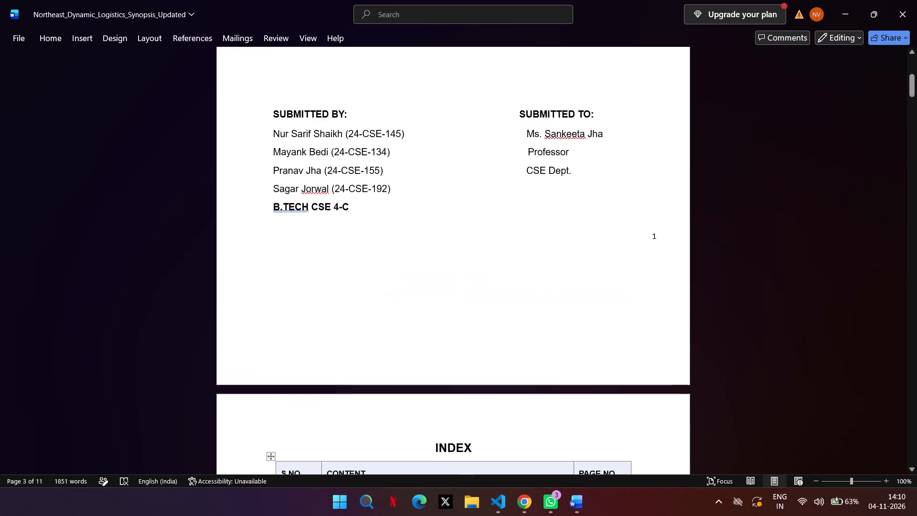
scroll(487, 137, up, 1)
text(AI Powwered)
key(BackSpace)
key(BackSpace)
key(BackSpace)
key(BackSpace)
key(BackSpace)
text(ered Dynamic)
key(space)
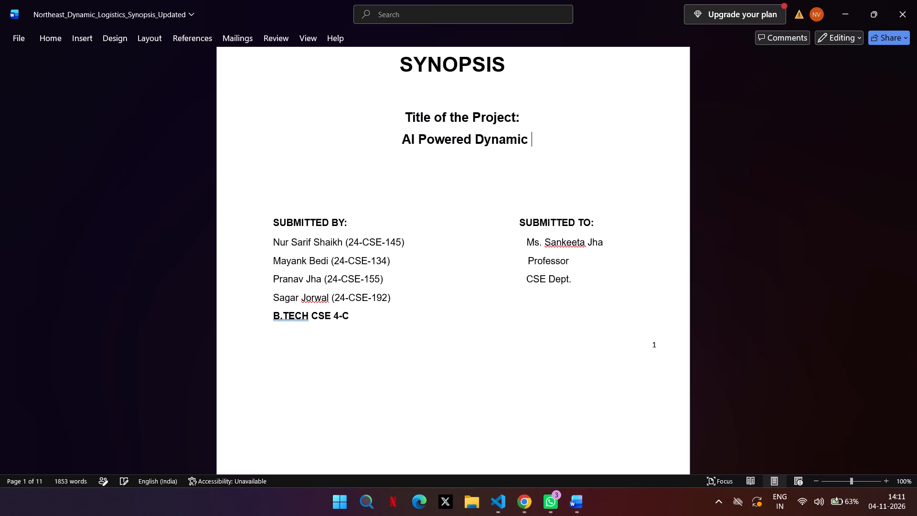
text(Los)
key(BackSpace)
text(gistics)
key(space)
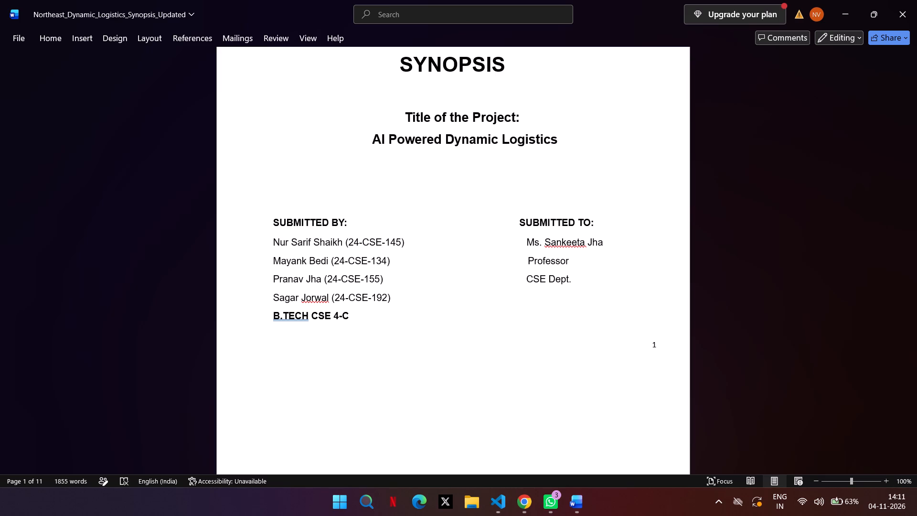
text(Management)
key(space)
Review the index and abstract pages of the synopsis for the project's wording.
drag(412, 155, 450, 31)
scroll(450, 31, down, 3)
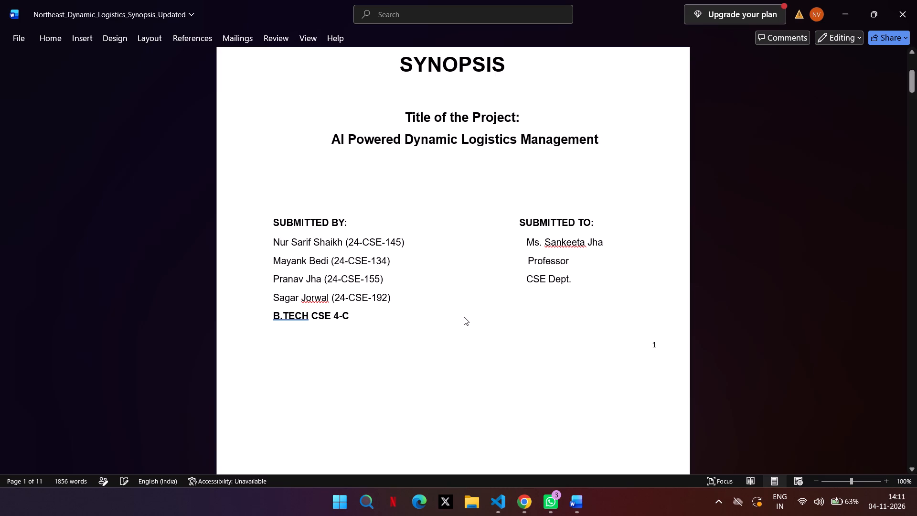
scroll(464, 317, down, 7)
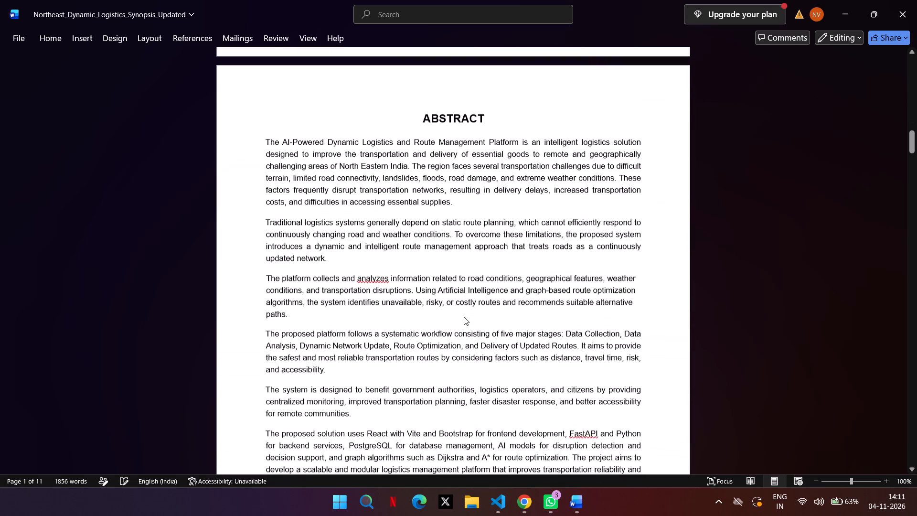
scroll(464, 317, down, 1)
scroll(464, 317, up, 4)
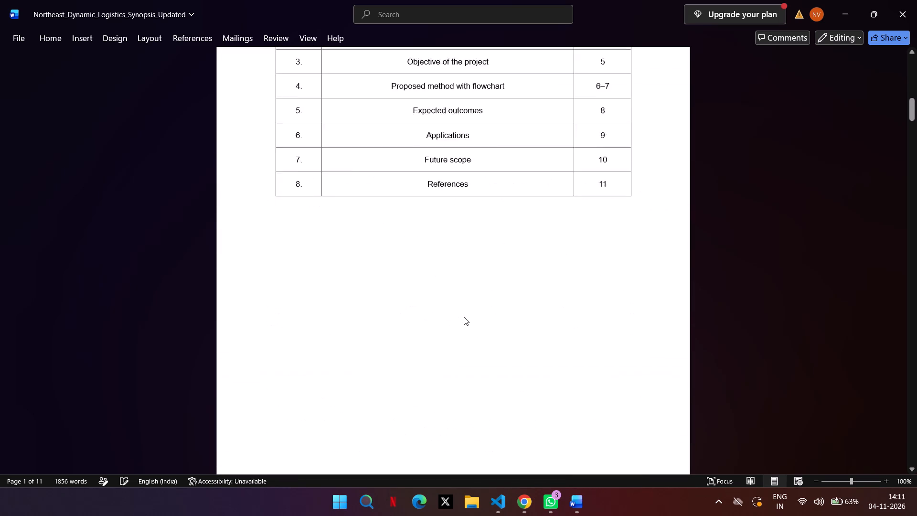
scroll(464, 317, up, 5)
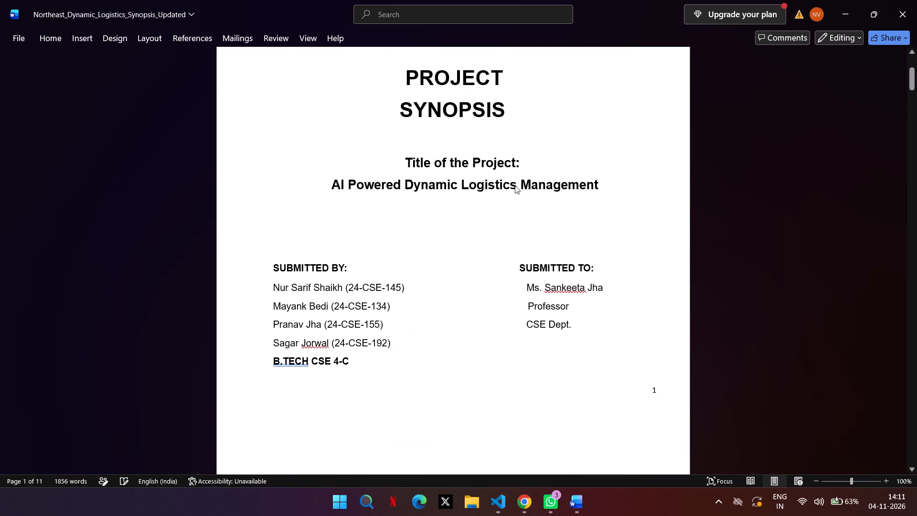
Insert "& Route" after "Logistics" in the cover page's project title.
click(515, 185)
click(515, 185)
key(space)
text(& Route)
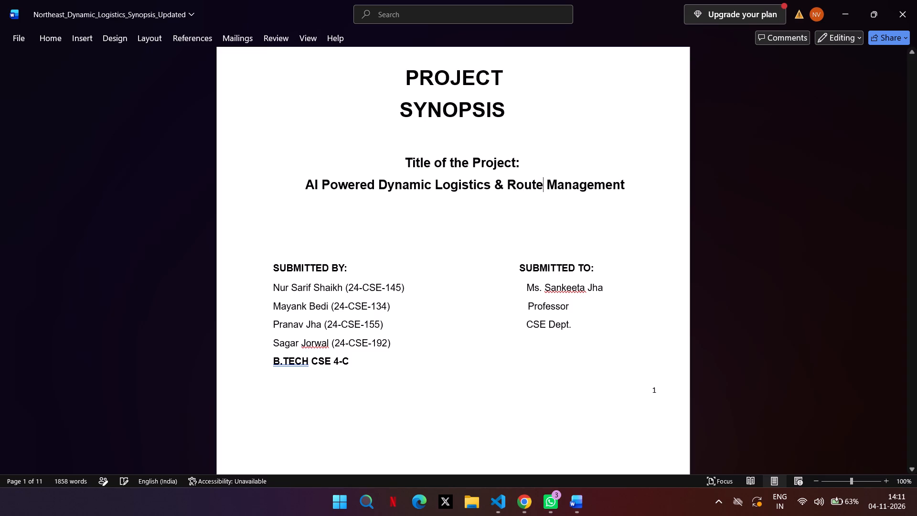
Remove the extra leading spaces before the professor's name, "Professor" and "CSE Dept." to align them under the SUBMITTED TO heading.
scroll(453, 215, up, 3)
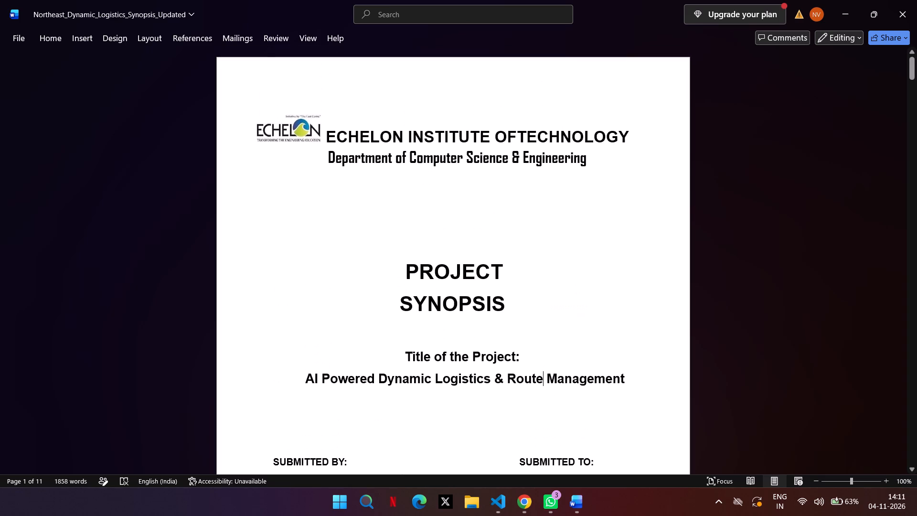
scroll(453, 215, down, 2)
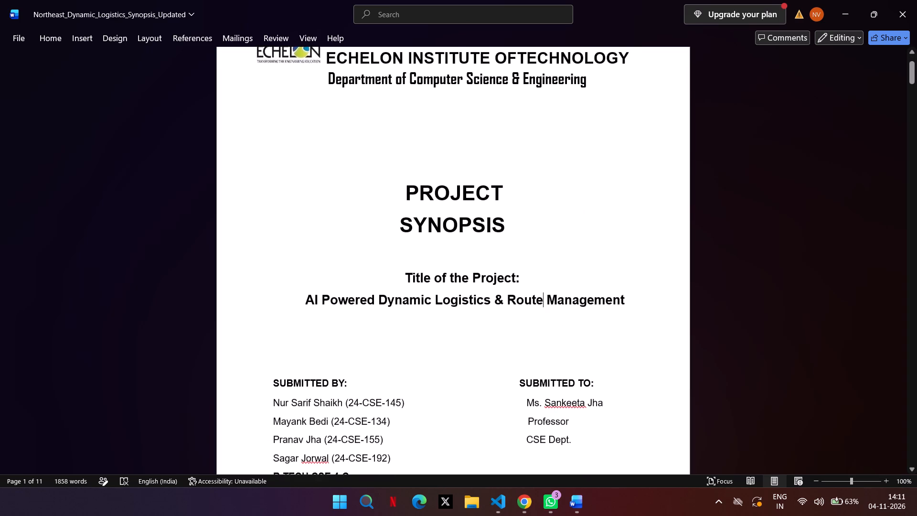
scroll(420, 282, down, 2)
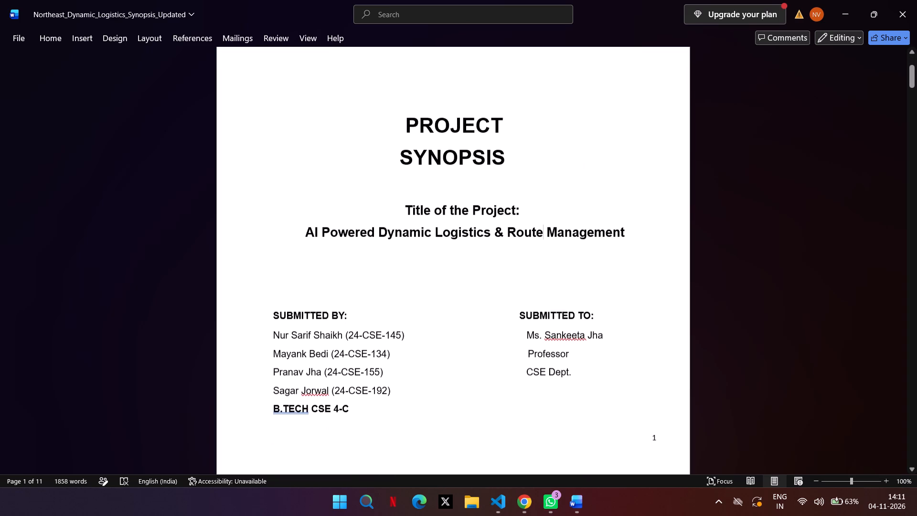
scroll(420, 282, down, 1)
click(525, 329)
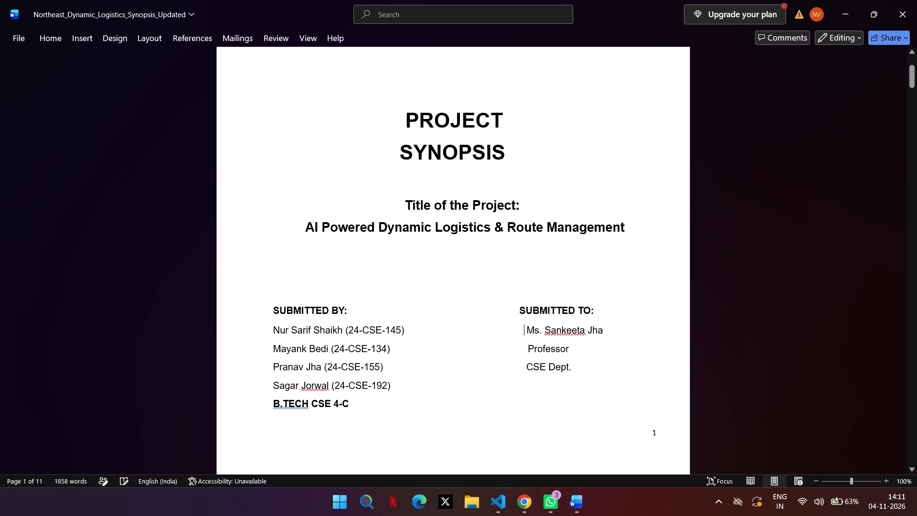
key(BackSpace)
key(BackSpace)
key(BackSpace)
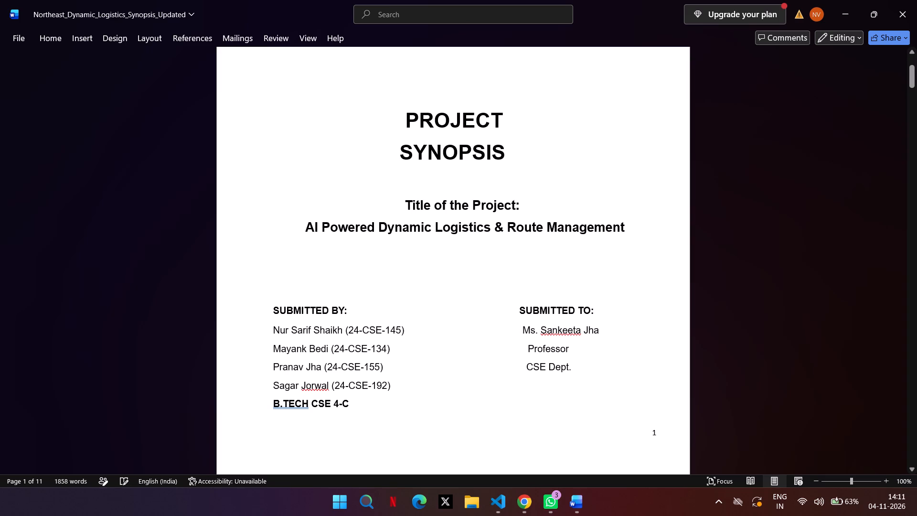
click(529, 351)
key(BackSpace)
key(BackSpace)
click(523, 365)
key(Right)
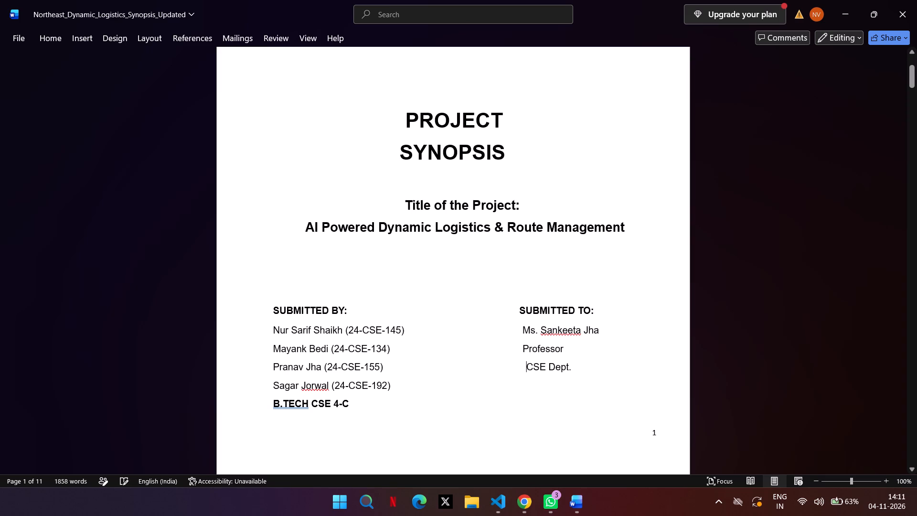
key(Delete)
key(BackSpace)
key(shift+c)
Save the synopsis as a Word Document named "Northeast_Dynamic_Logistics_Synopsis_Updated" in the Downloads folder.
scroll(636, 345, down, 2)
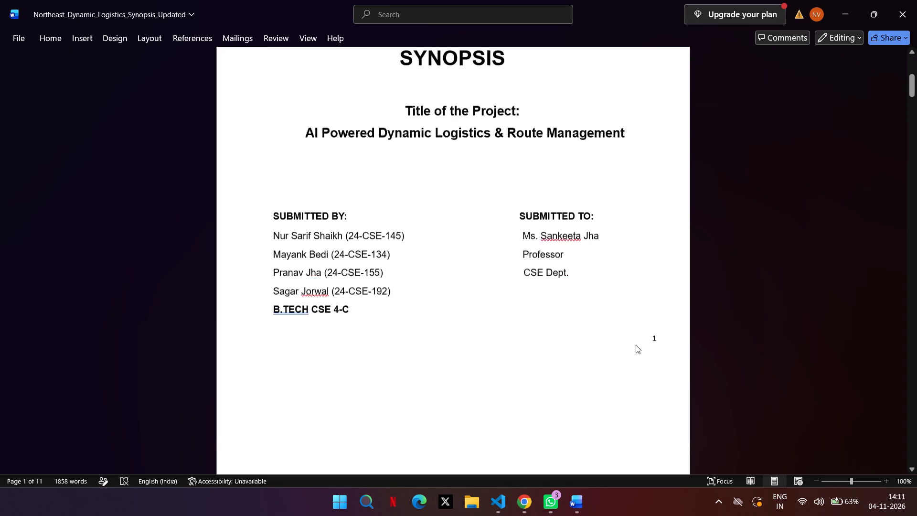
scroll(636, 345, down, 7)
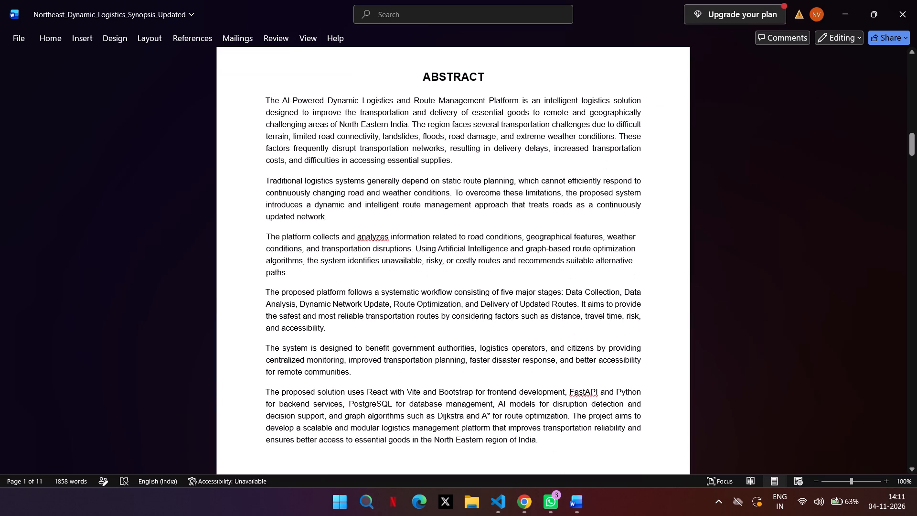
key(ctrl+s)
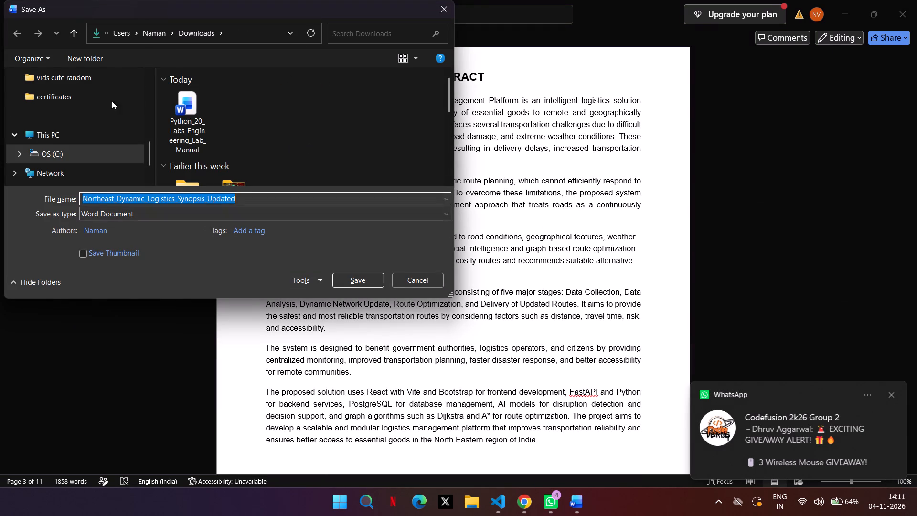
scroll(58, 145, up, 1)
right_click(50, 170)
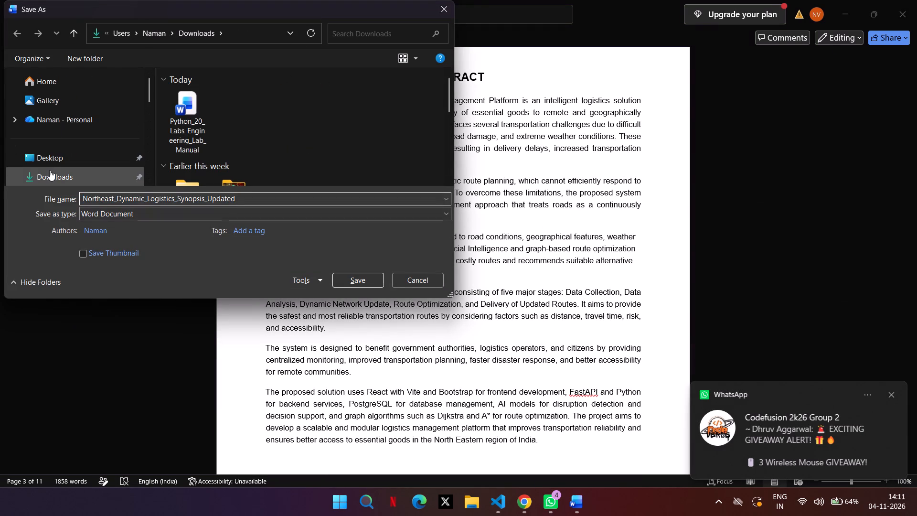
double_click(50, 170)
click(37, 181)
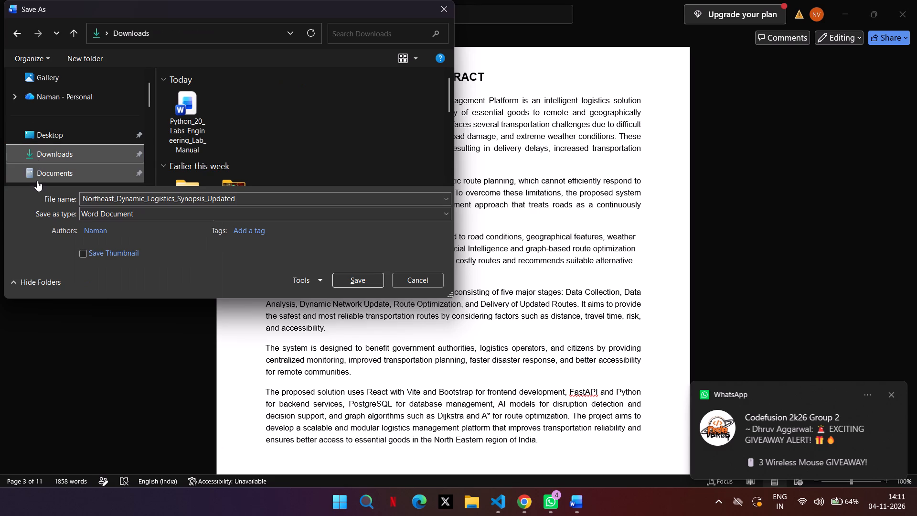
click(37, 181)
double_click(57, 128)
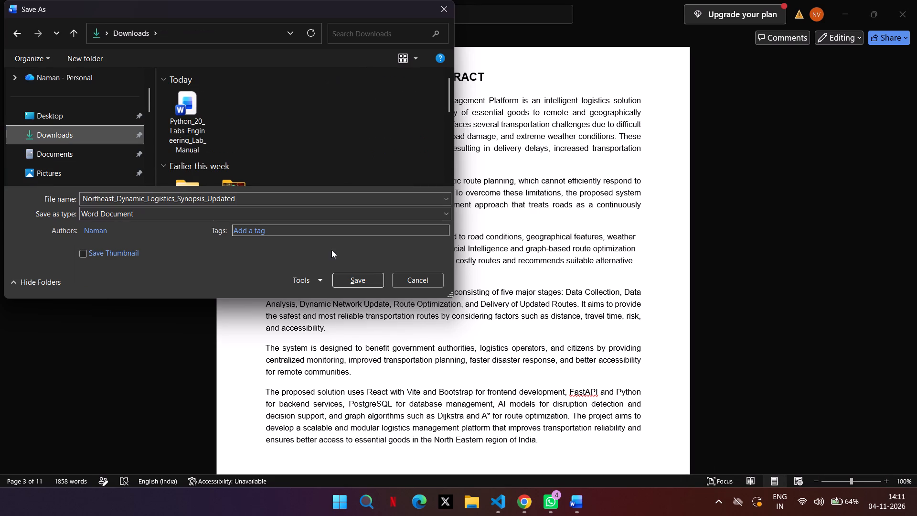
click(347, 274)
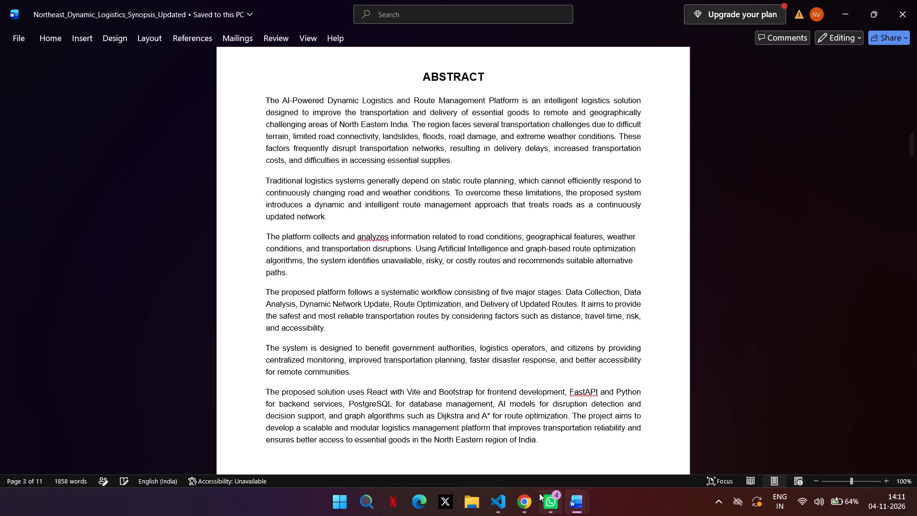
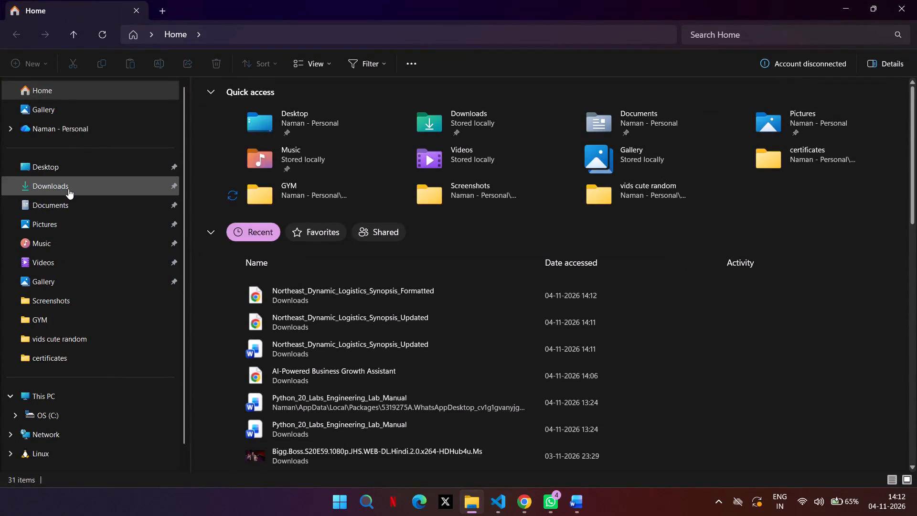
In File Explorer's Downloads folder, try to delete the three Northeast_Dynamic_Logistics_Synopsis files and the AI-Powered Business Growth Assistant PDF.
double_click(69, 191)
click(239, 136)
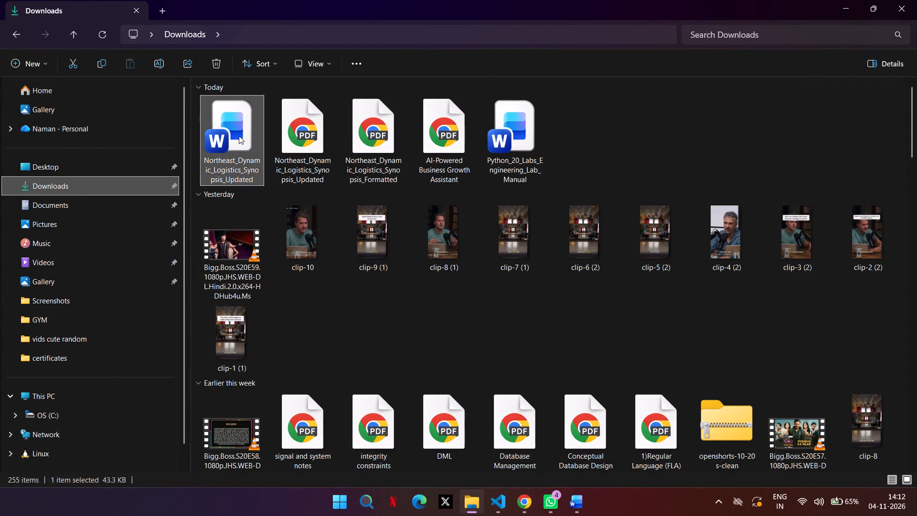
shift+click(447, 145)
key(Delete)
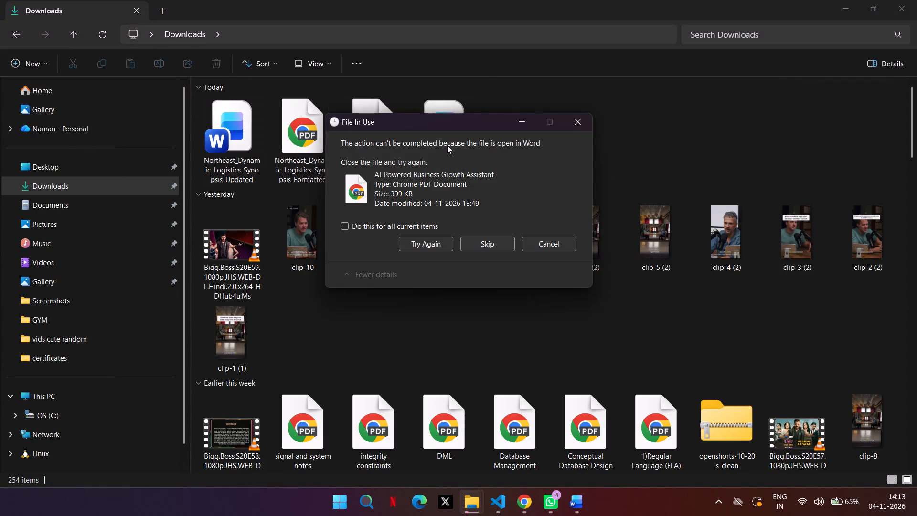
Close the AI-Powered Business Growth Assistant, Northeast synopsis Formatted and Updated documents in Word, discarding the Formatted document's changes.
click(586, 504)
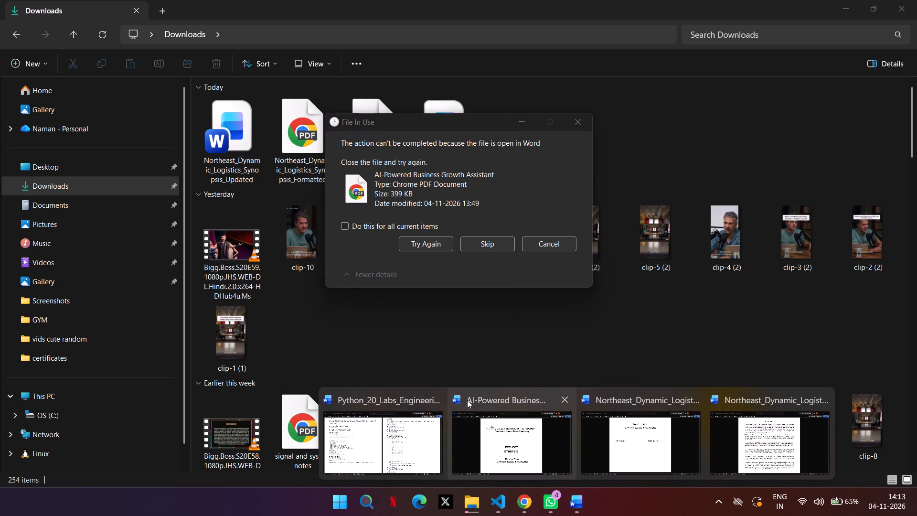
click(574, 402)
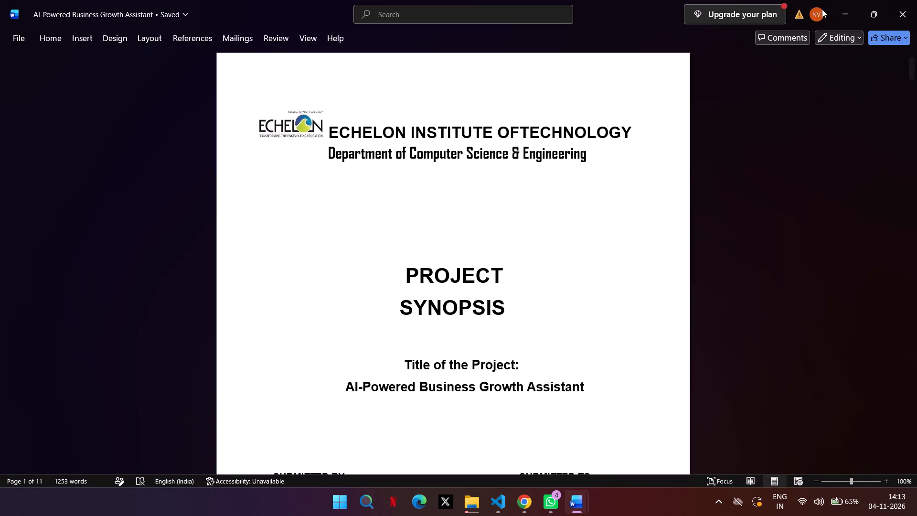
click(910, 18)
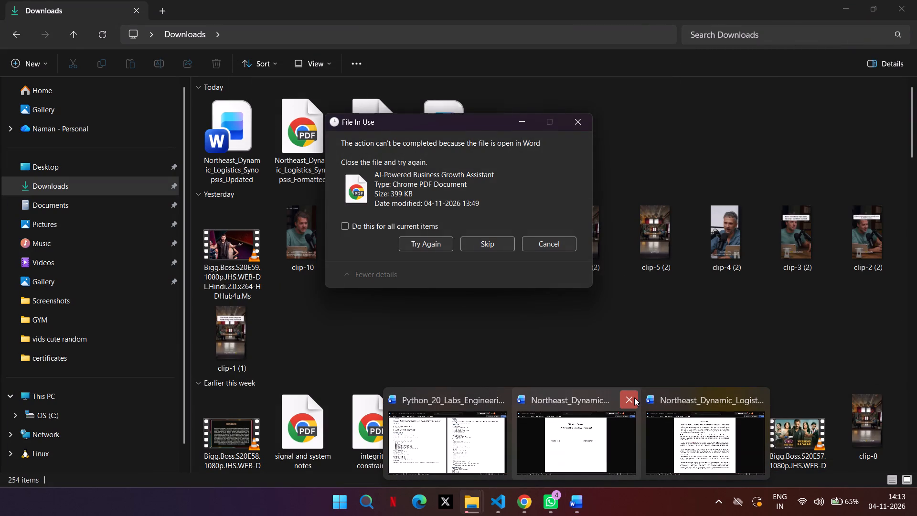
click(634, 398)
click(608, 433)
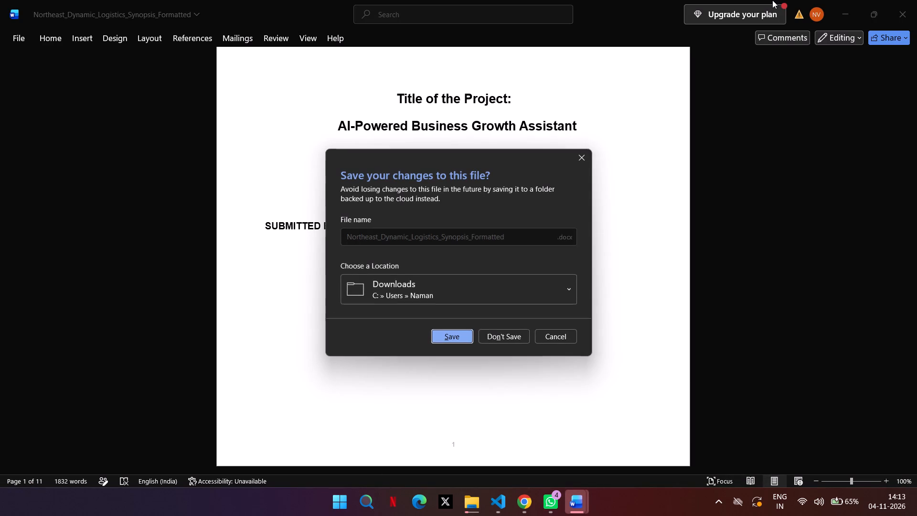
click(494, 332)
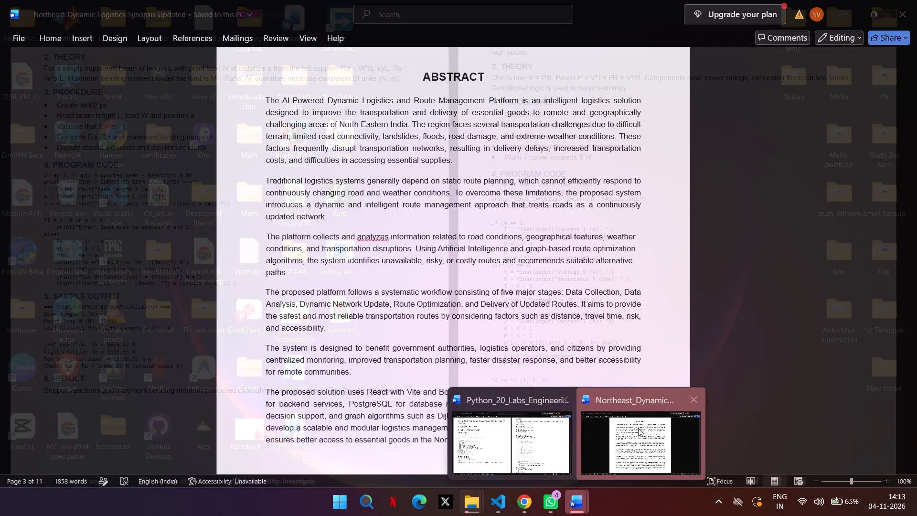
click(638, 428)
click(908, 2)
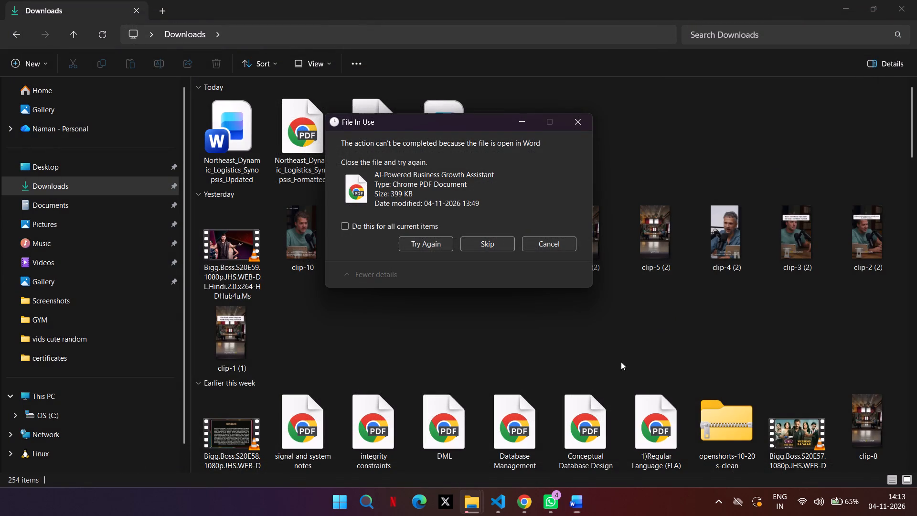
Retry the pending deletion of the synopsis files and the AI-Powered Business Growth Assistant PDF from Downloads.
click(417, 238)
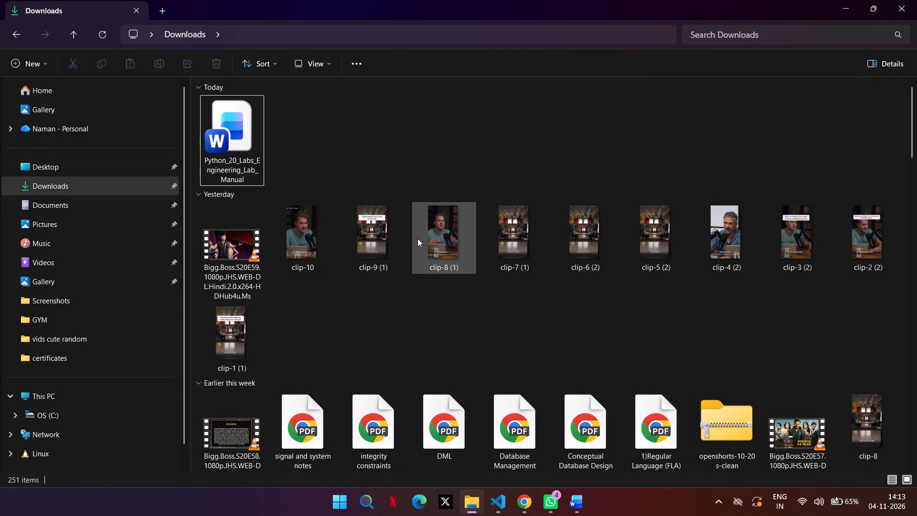